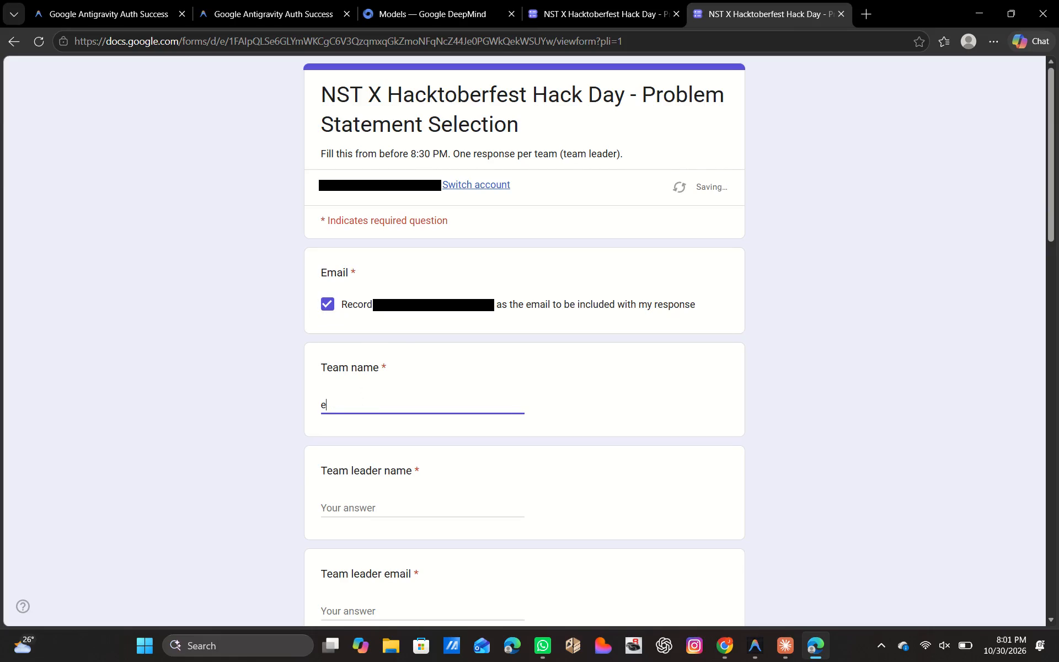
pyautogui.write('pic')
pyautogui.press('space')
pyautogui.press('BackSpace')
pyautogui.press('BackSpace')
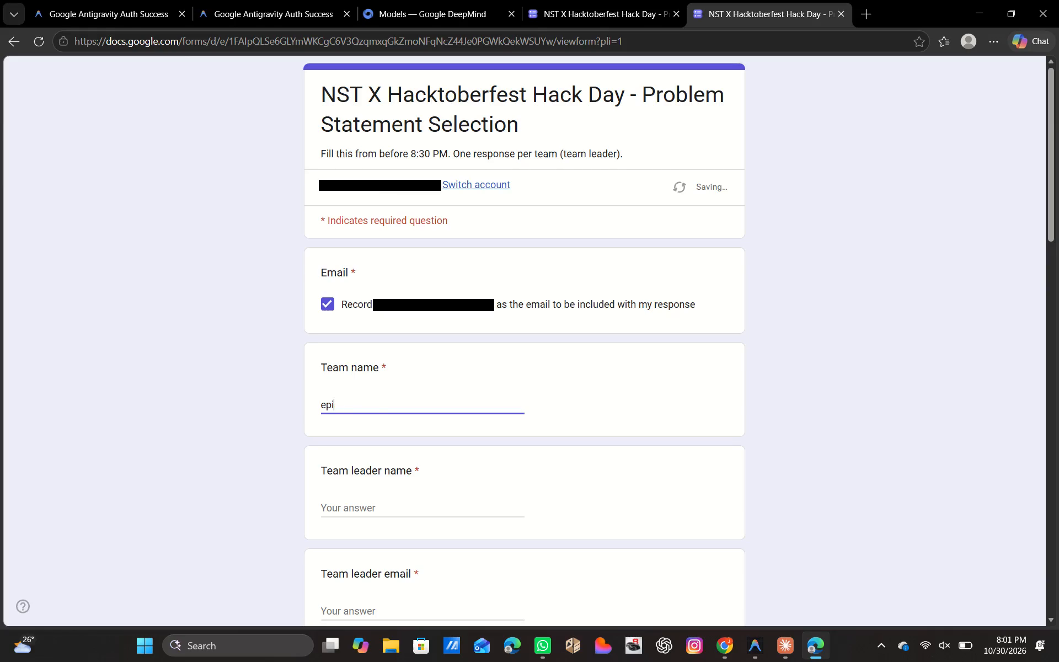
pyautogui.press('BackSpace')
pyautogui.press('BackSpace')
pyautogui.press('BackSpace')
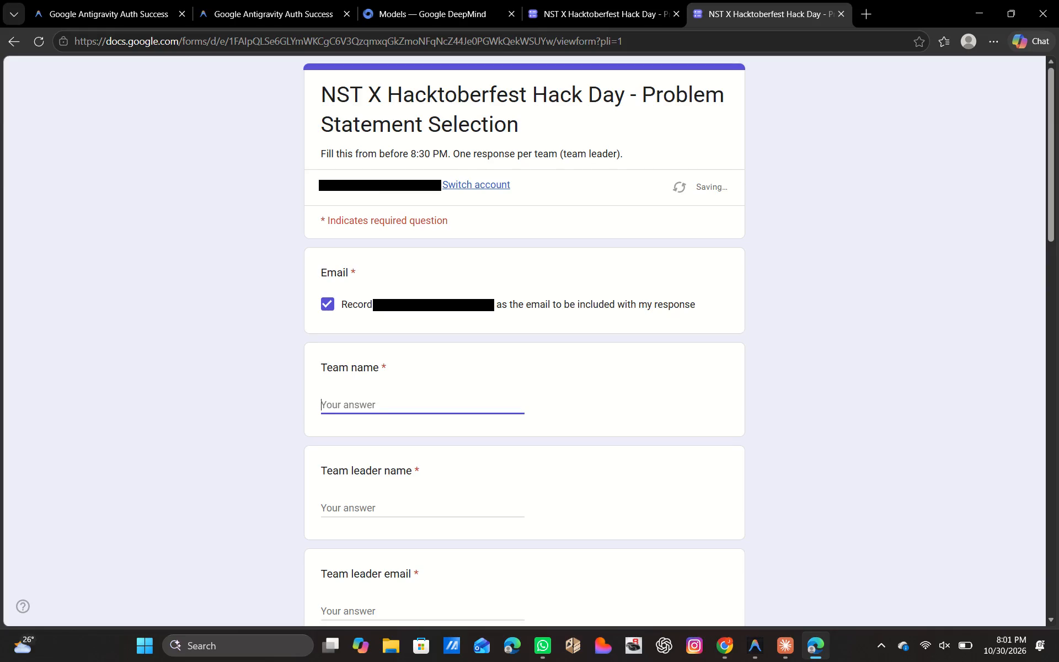
# Enter "Epic Thinkers" as the team name in the problem statement selection form.
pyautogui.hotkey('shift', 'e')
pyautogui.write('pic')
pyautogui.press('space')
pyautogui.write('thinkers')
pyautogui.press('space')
pyautogui.click(346, 402)
pyautogui.press('BackSpace')
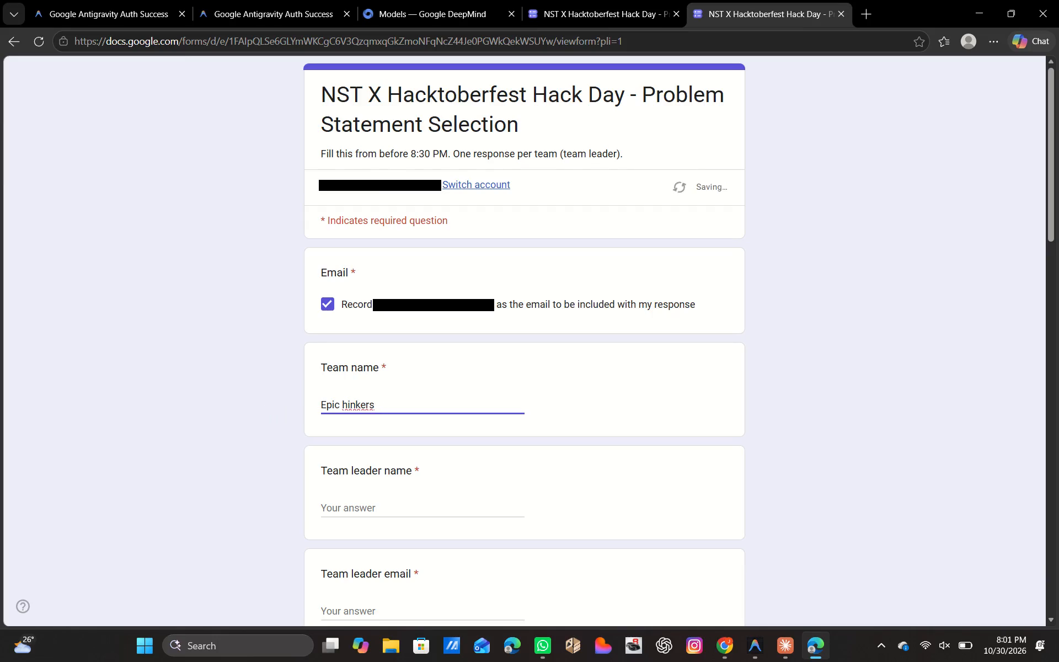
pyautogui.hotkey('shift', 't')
# Enter the team leader's full name in the team leader name question.
pyautogui.click(367, 497)
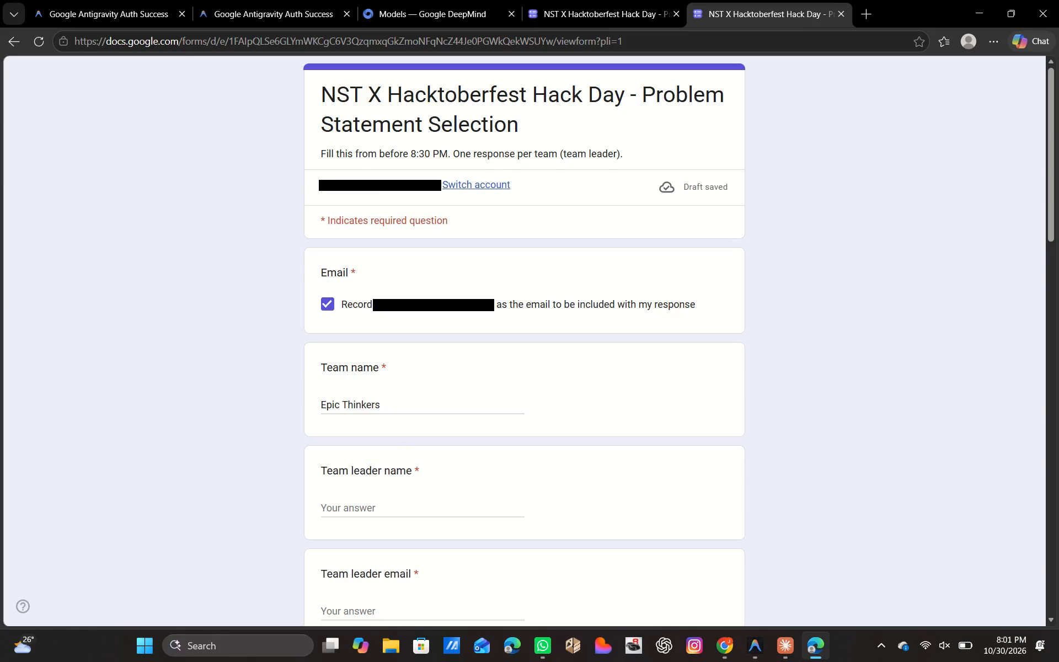
pyautogui.click(366, 500)
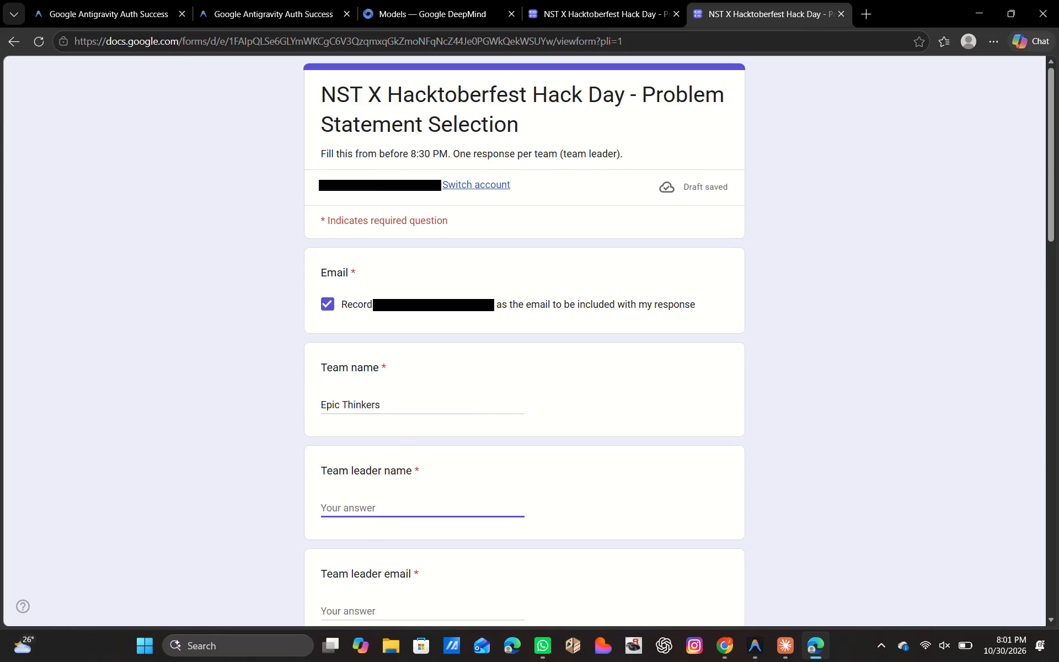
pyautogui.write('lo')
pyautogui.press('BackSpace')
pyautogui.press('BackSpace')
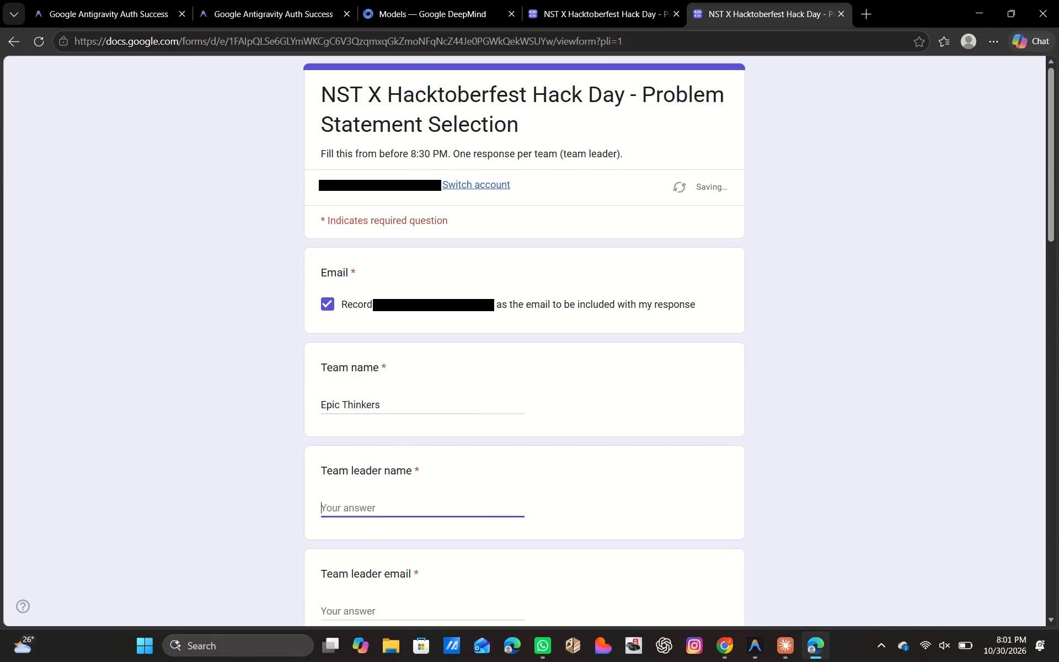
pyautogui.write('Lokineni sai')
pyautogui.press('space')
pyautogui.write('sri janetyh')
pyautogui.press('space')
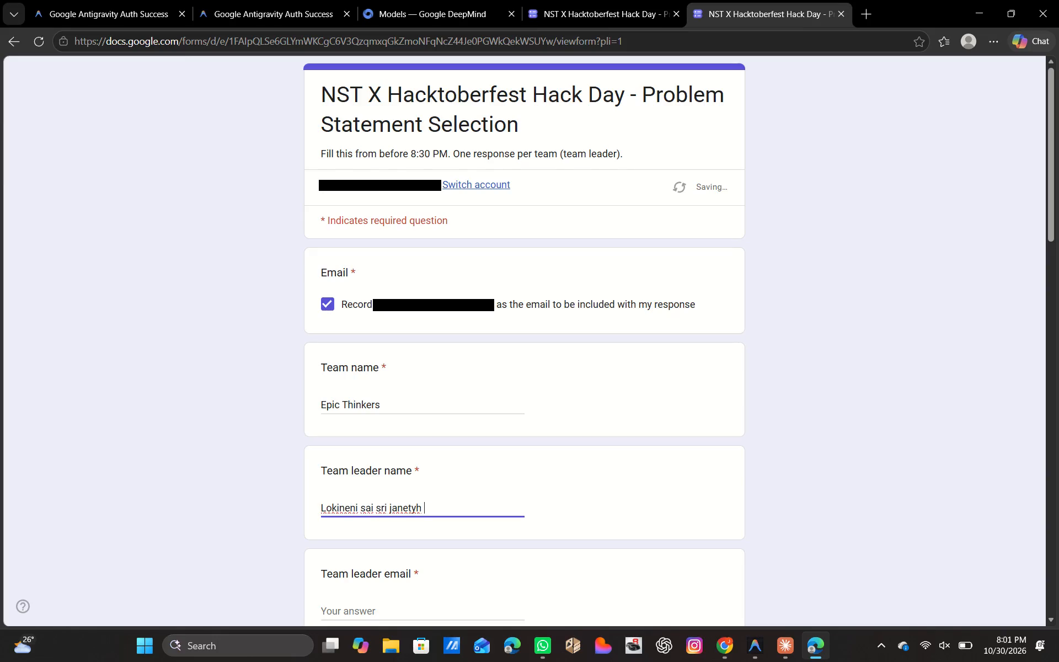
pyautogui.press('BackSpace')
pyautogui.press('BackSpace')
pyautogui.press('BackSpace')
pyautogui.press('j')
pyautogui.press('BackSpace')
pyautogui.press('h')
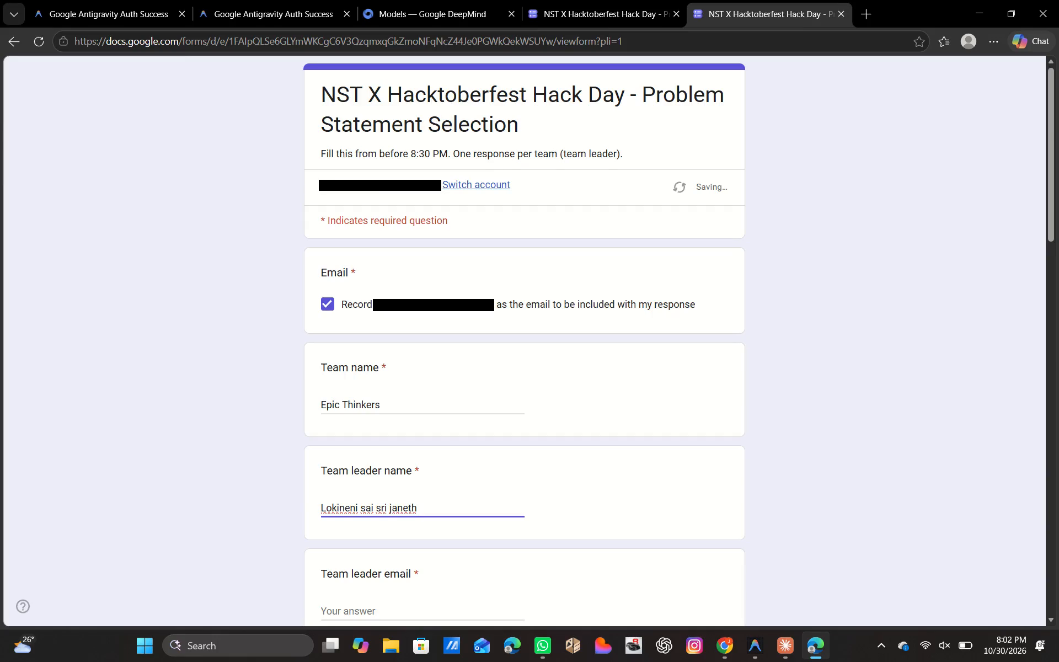
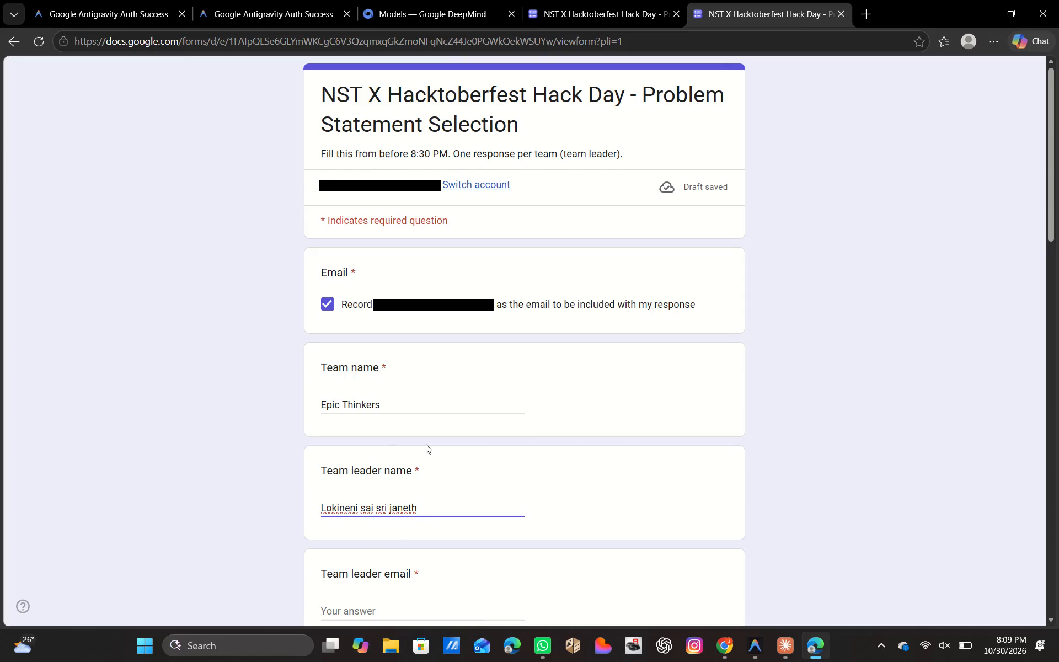
# Capitalise the initial letters of the last three words in the team leader name answer.
pyautogui.click(392, 508)
pyautogui.press('BackSpace')
pyautogui.hotkey('shift', 'j')
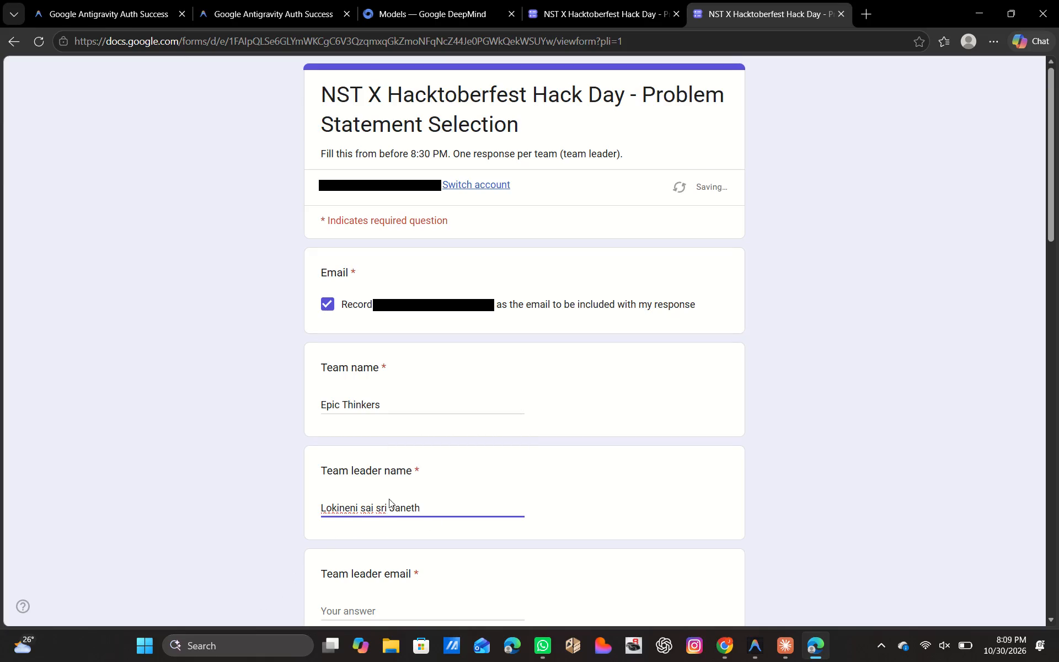
pyautogui.click(378, 509)
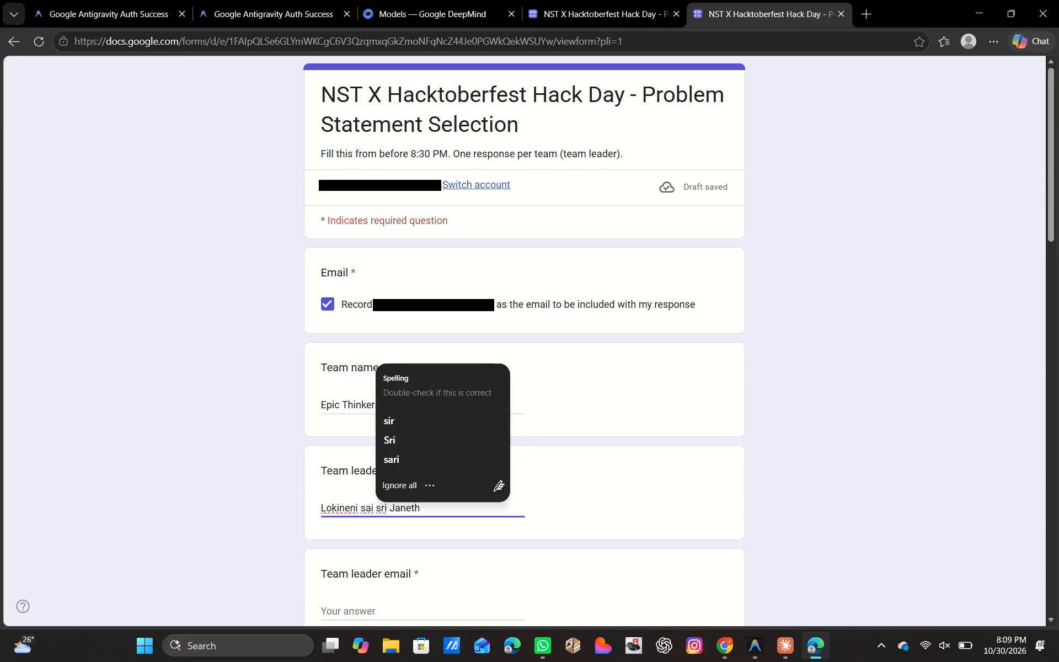
pyautogui.click(380, 510)
pyautogui.press('BackSpace')
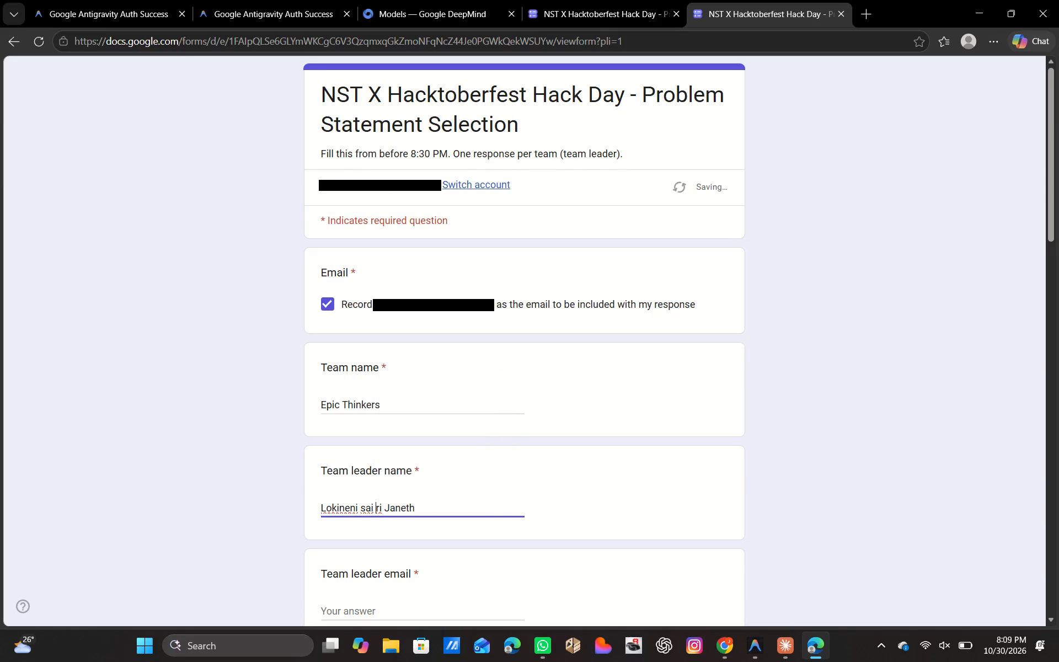
pyautogui.hotkey('shift', 's')
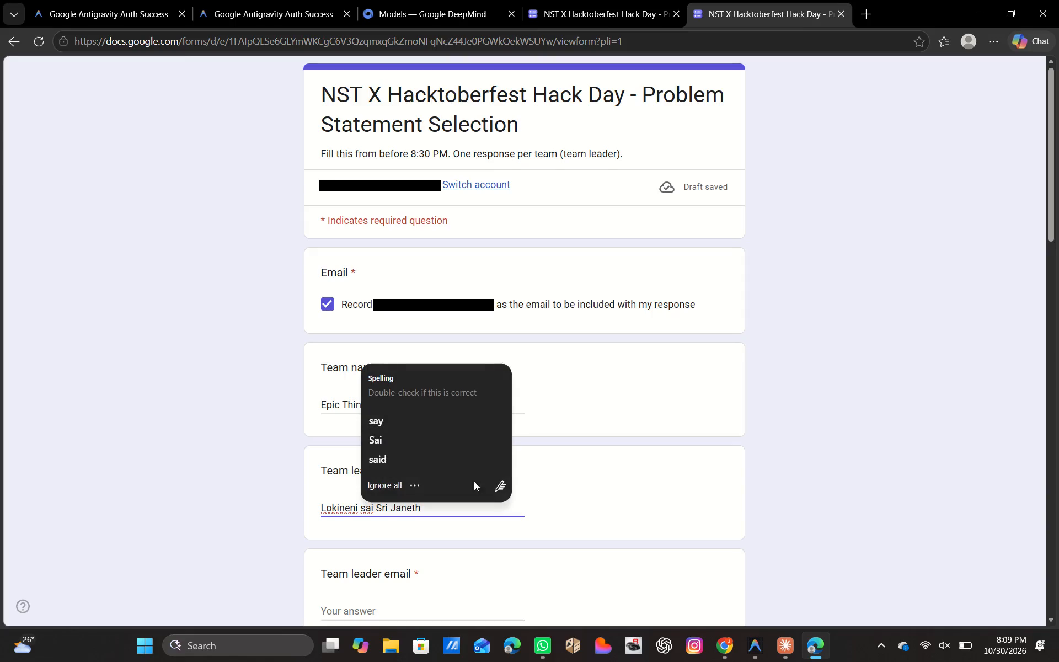
pyautogui.press('BackSpace')
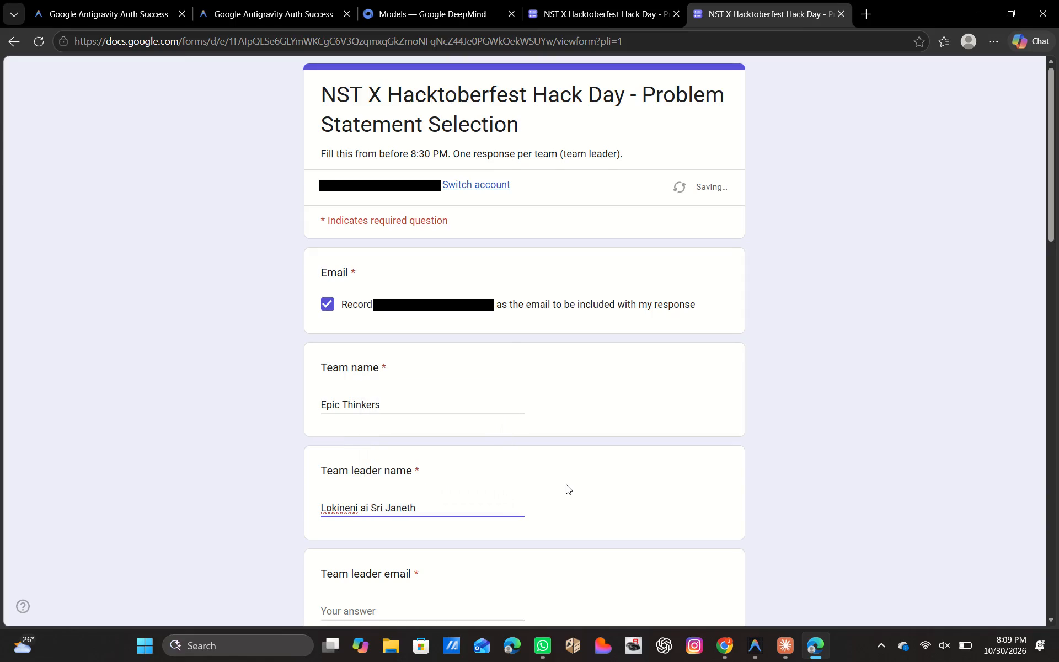
pyautogui.hotkey('shift', 's')
# Fill in the team leader email question with the leader's saved email address.
pyautogui.scroll(-2, 589, 573)
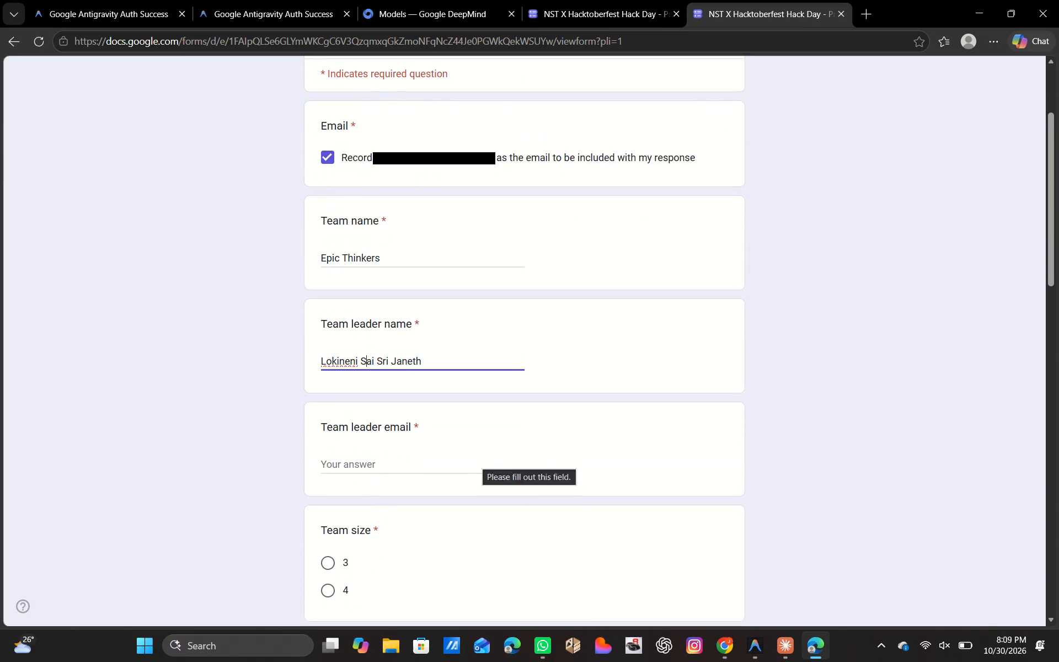
pyautogui.click(474, 458)
pyautogui.hotkey('shift', 'j')
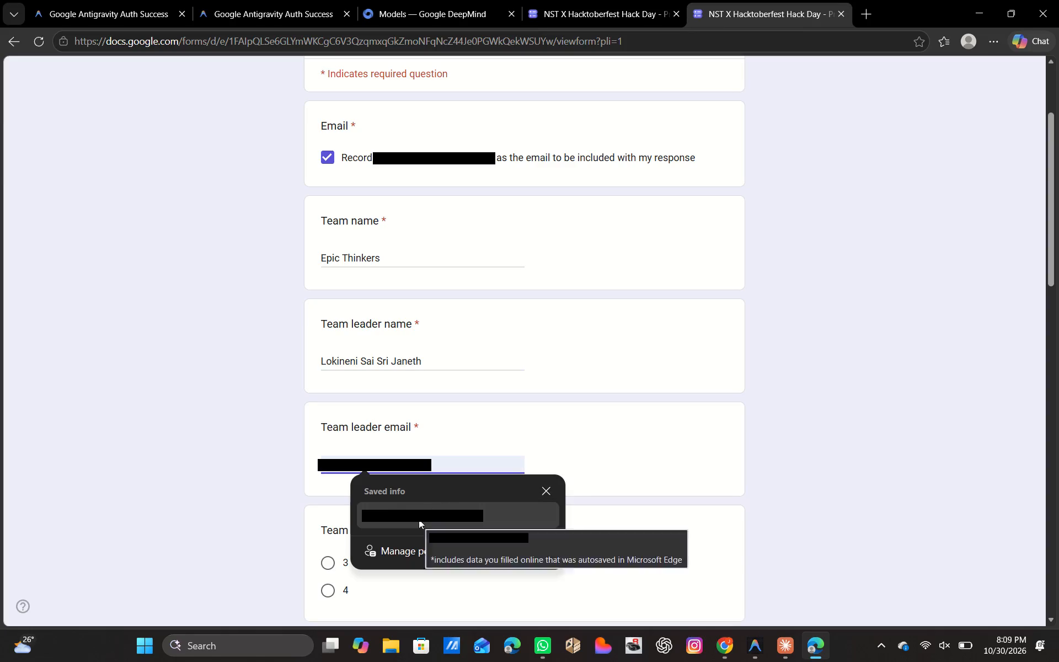
pyautogui.click(419, 519)
# Set the team size to 4.
pyautogui.scroll(-1, 419, 519)
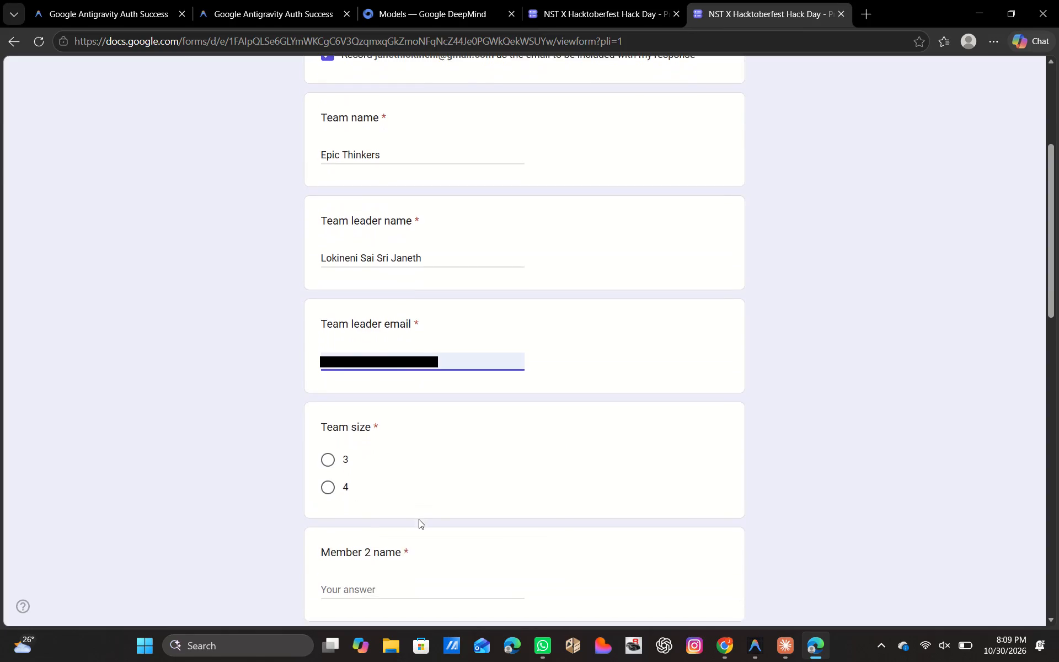
pyautogui.click(339, 489)
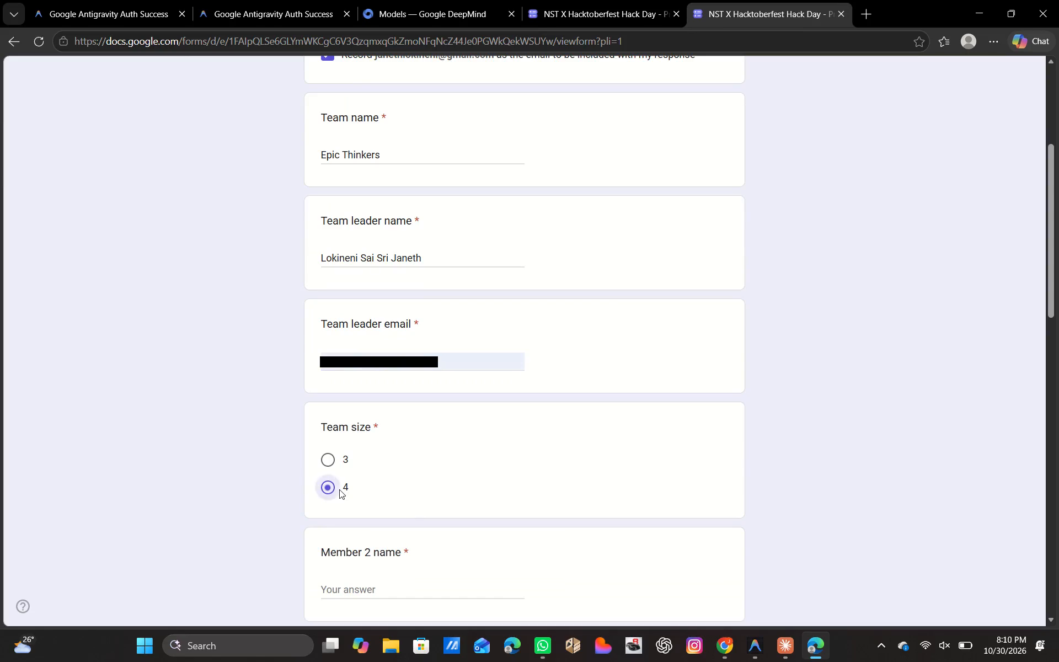
# Enter the second team member's full name in the Member 2 name question.
pyautogui.scroll(-2, 345, 532)
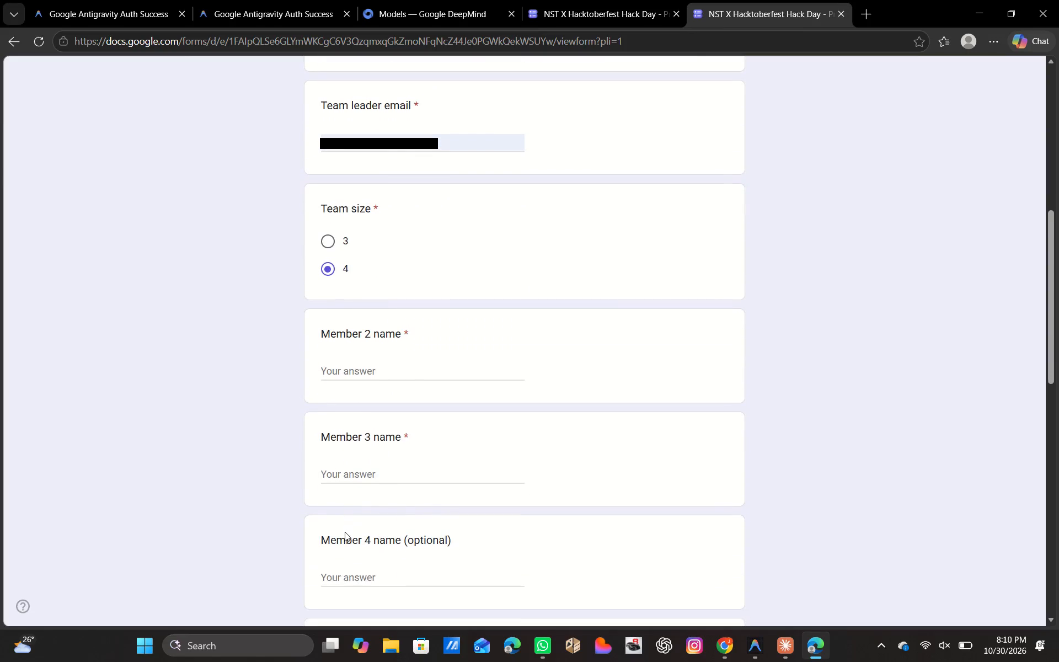
pyautogui.scroll(-1, 345, 532)
pyautogui.click(359, 363)
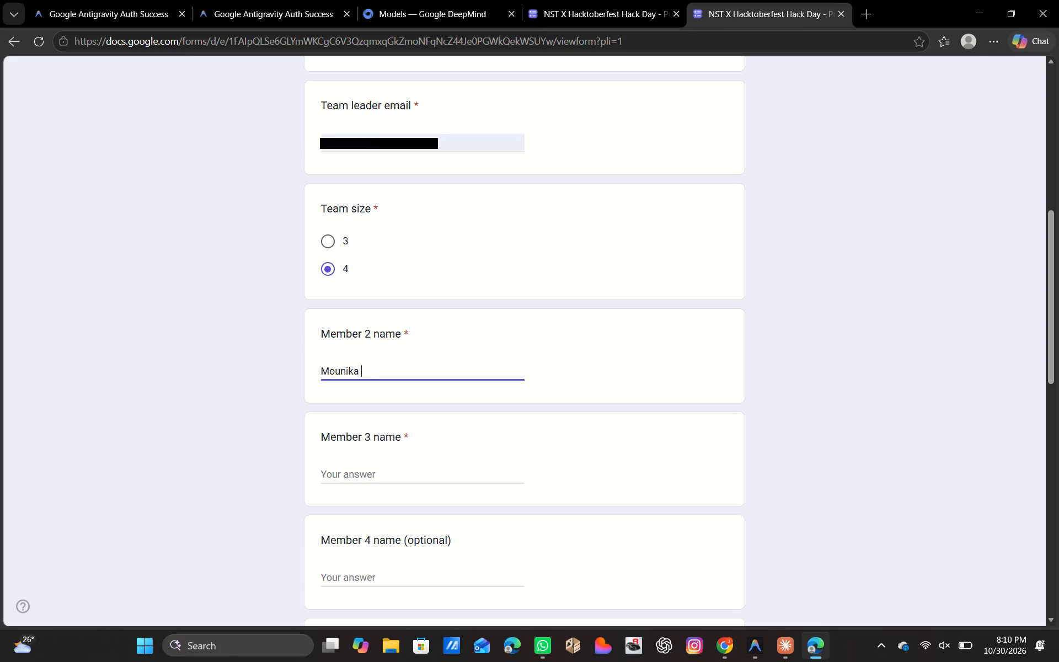
pyautogui.press('s')
pyautogui.write('upriya')
pyautogui.press('space')
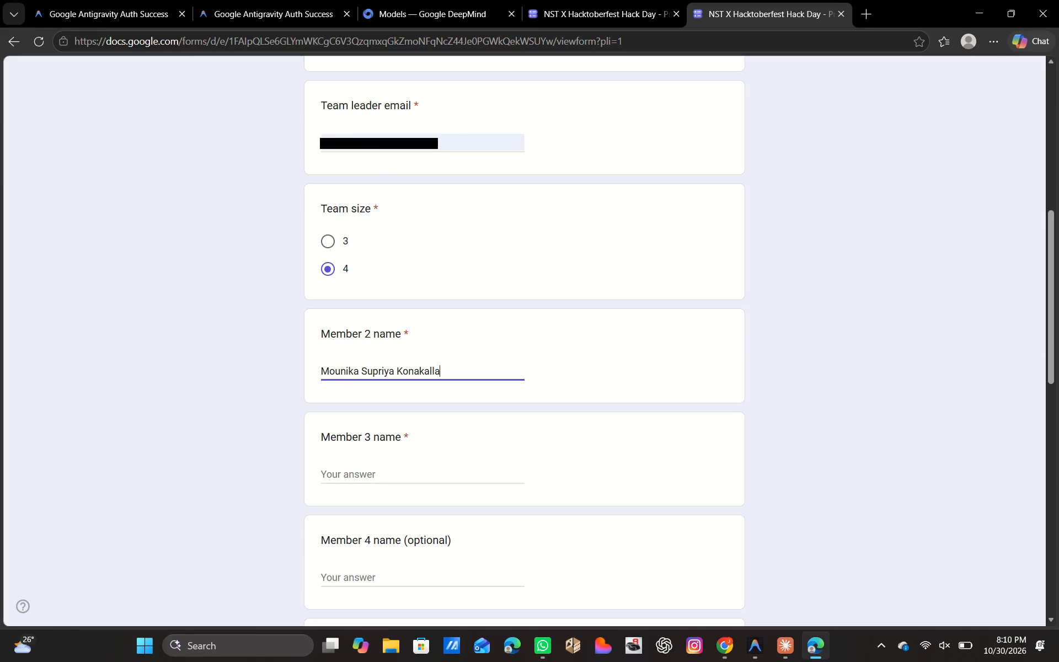
# Enter the third team member's first name in the Member 3 name question.
pyautogui.scroll(-2, 369, 380)
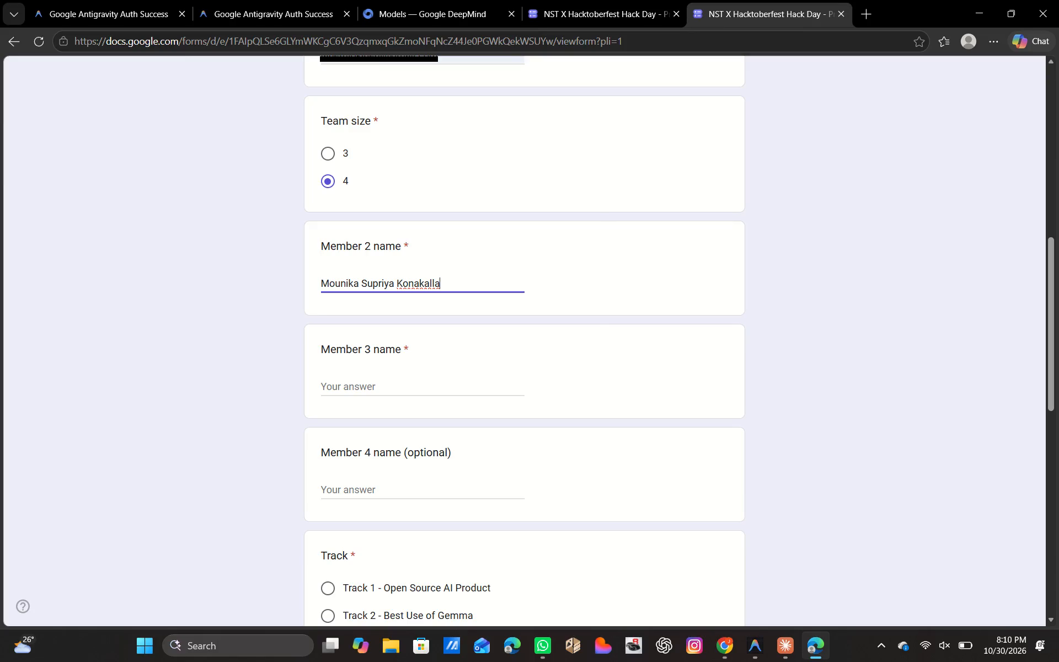
pyautogui.rightClick(369, 380)
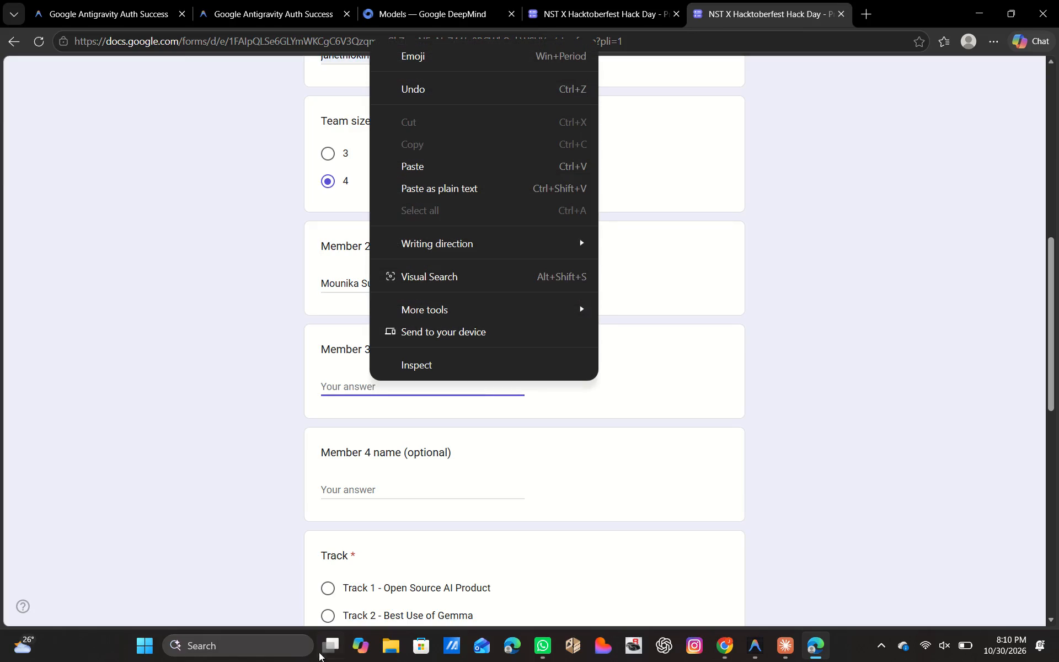
pyautogui.click(359, 391)
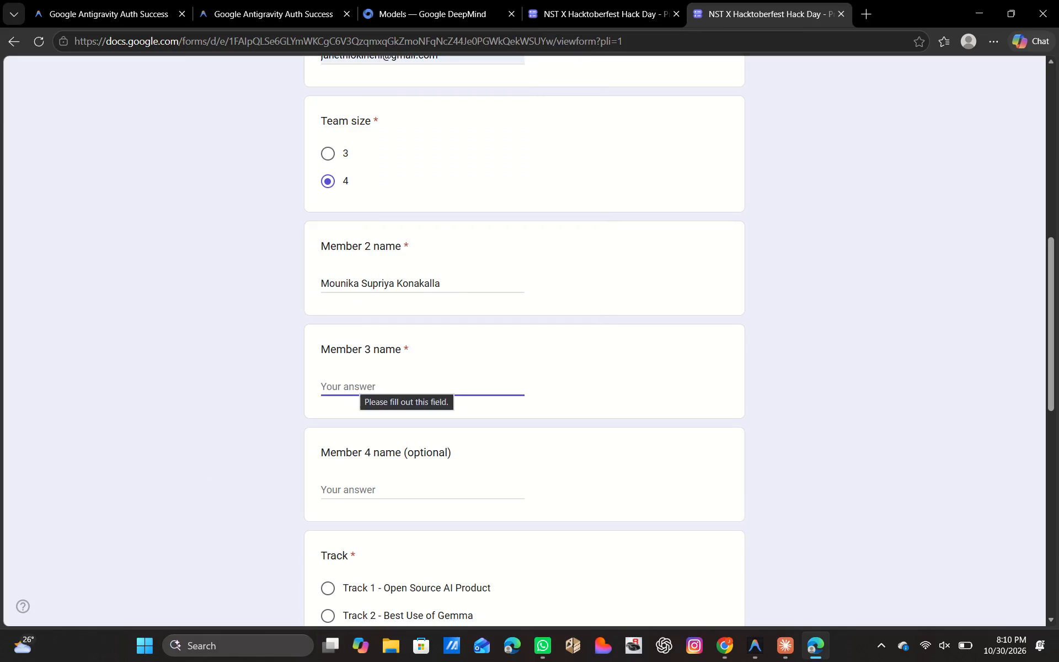
pyautogui.click(352, 383)
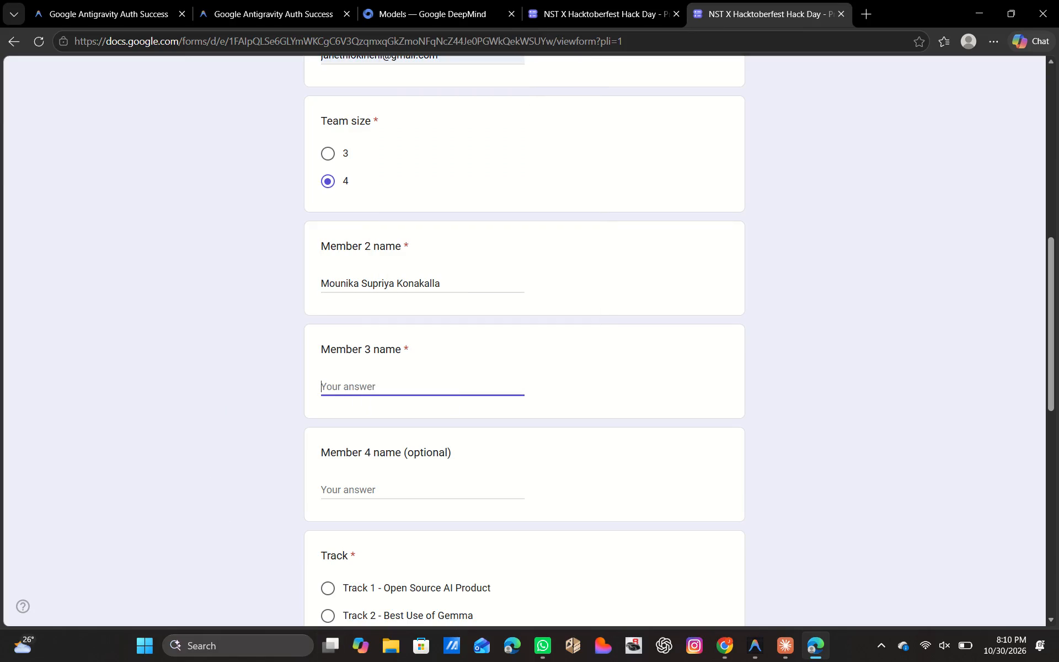
pyautogui.write('ram')
pyautogui.press('BackSpace')
pyautogui.write('navi')
# Enter the fourth team member's first name in the optional Member 4 name question.
pyautogui.scroll(-1, 404, 388)
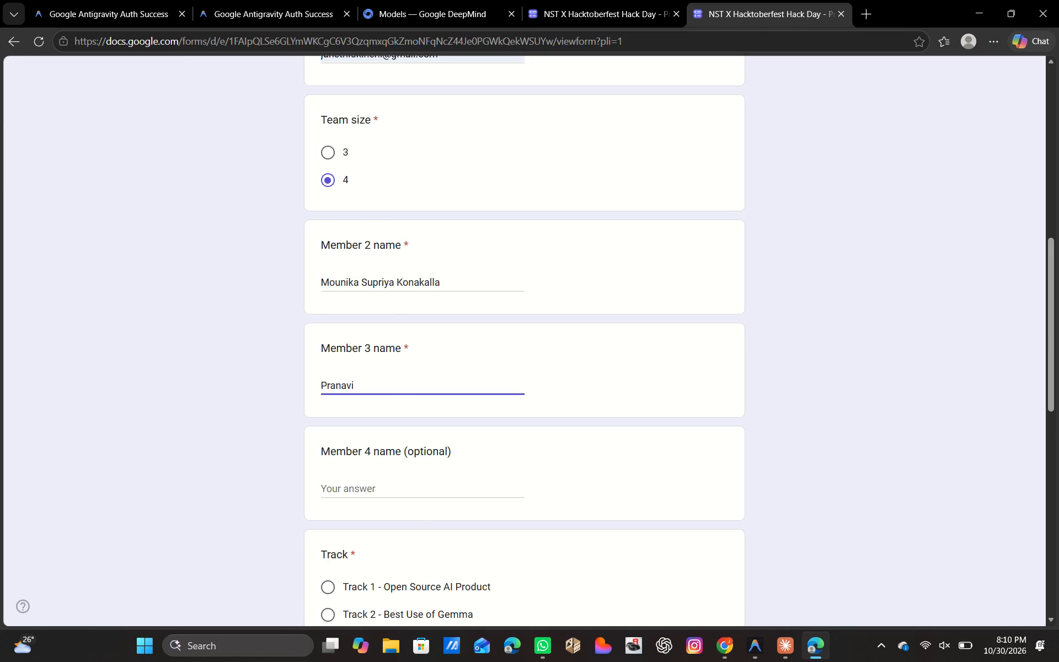
pyautogui.scroll(-1, 404, 388)
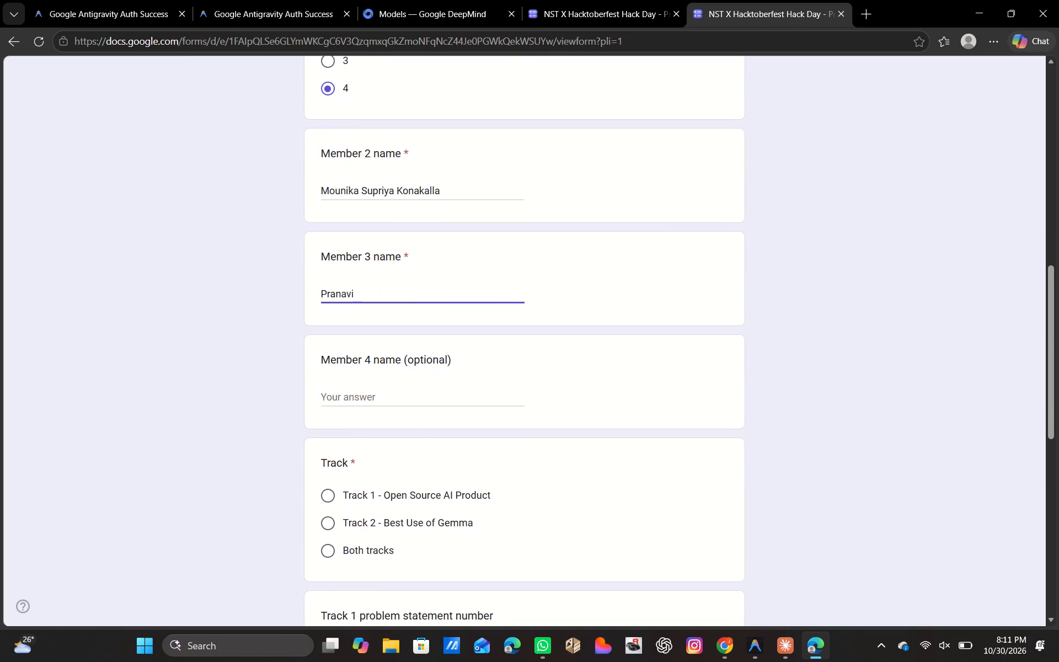
pyautogui.scroll(-1, 404, 388)
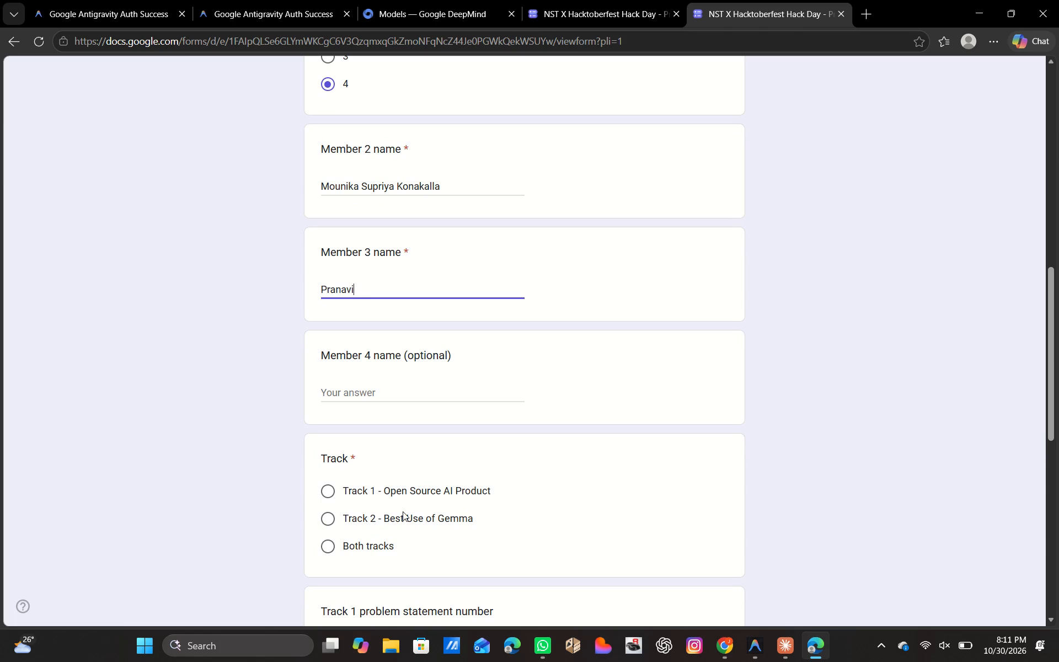
pyautogui.scroll(-4, 403, 511)
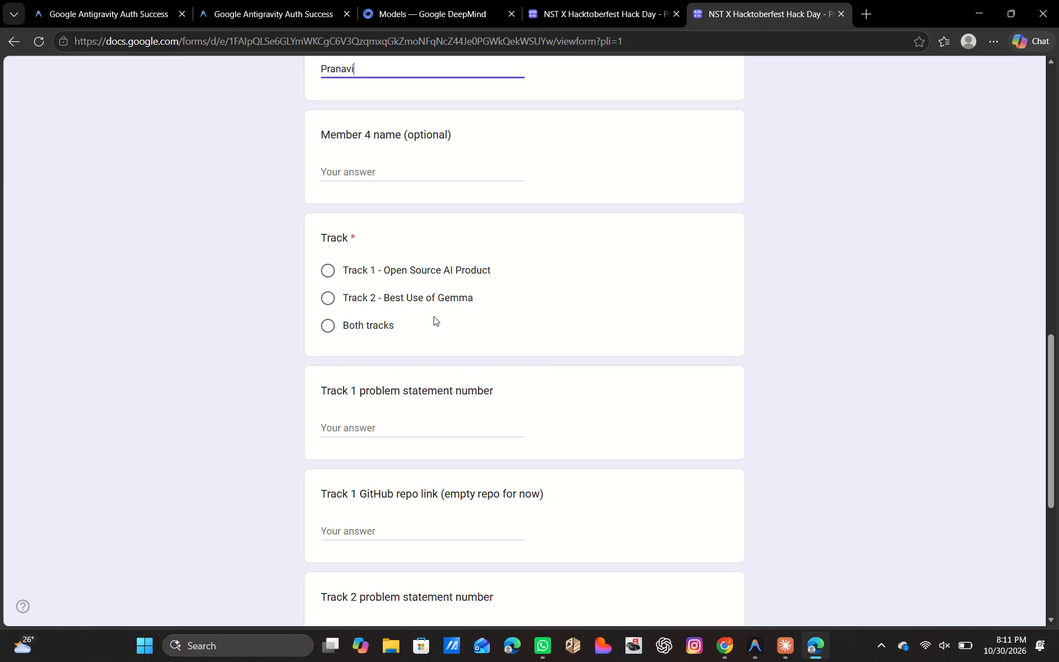
pyautogui.scroll(-4, 456, 536)
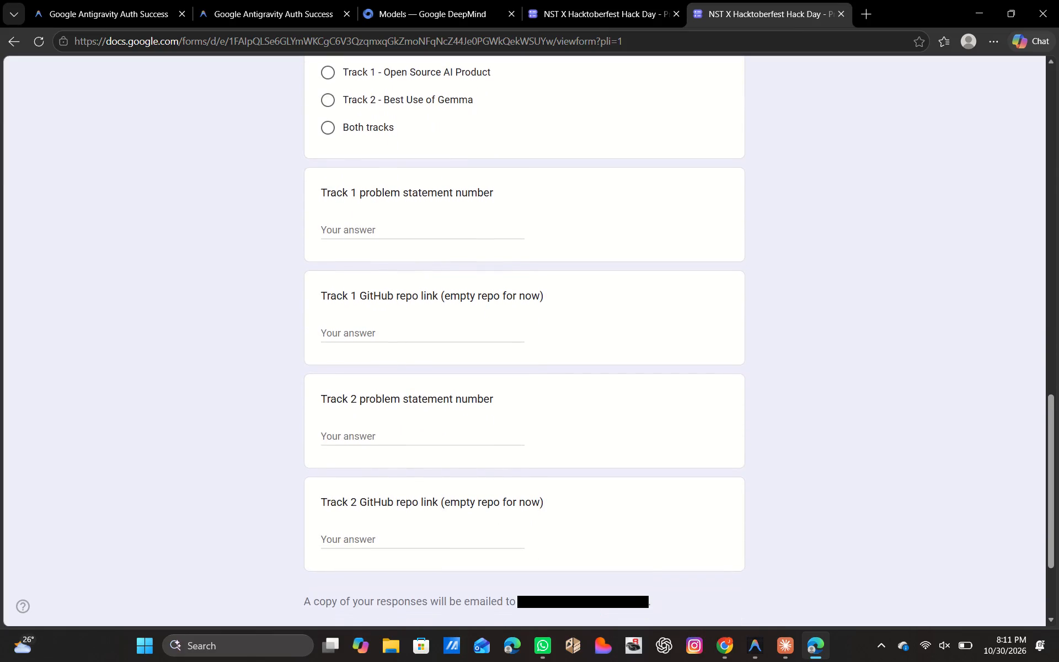
pyautogui.scroll(3, 456, 536)
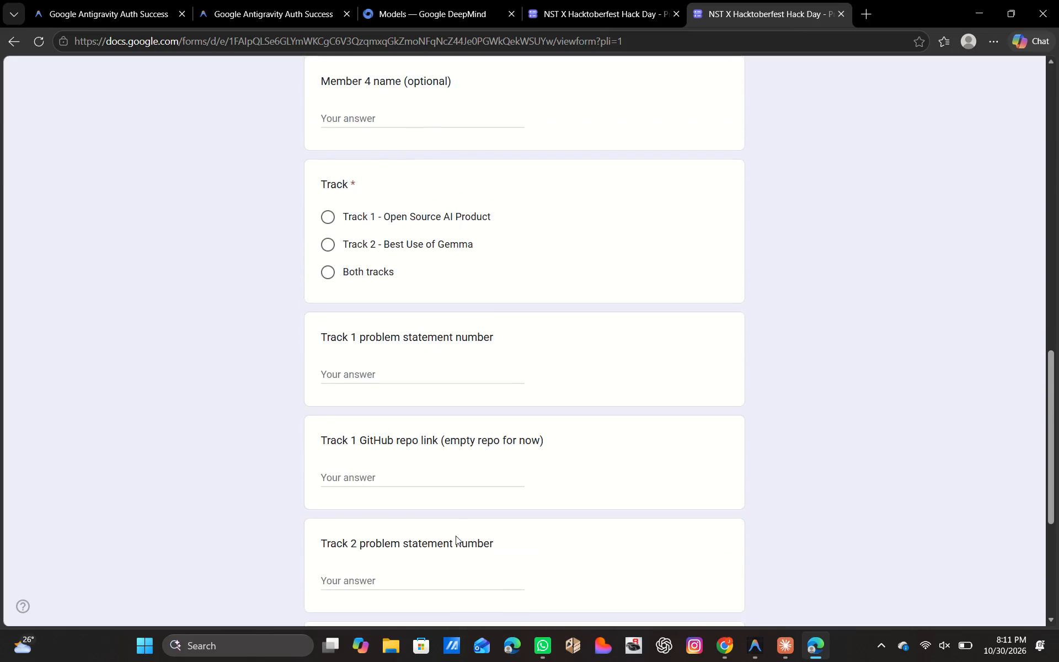
pyautogui.scroll(3, 456, 536)
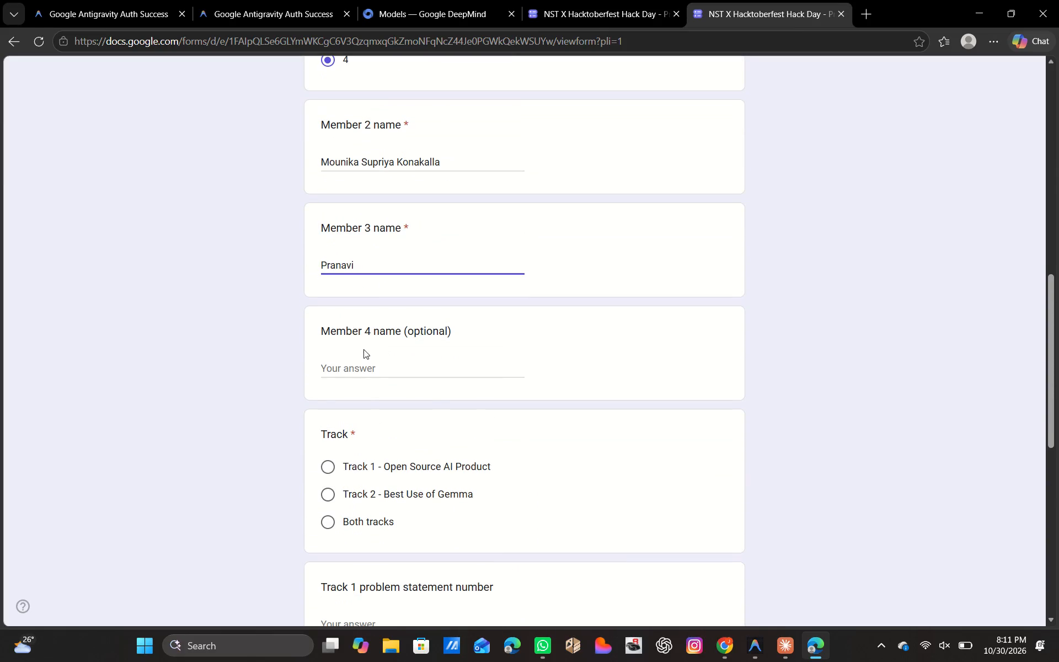
pyautogui.click(356, 362)
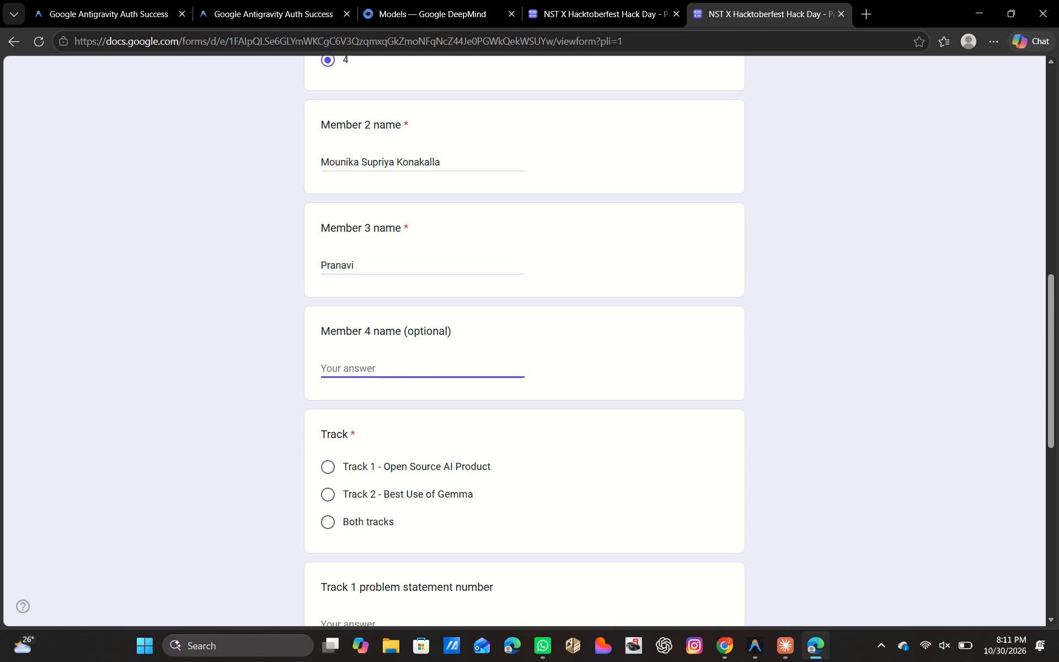
pyautogui.write('Su')
pyautogui.write('rya')
# Choose "Track 1 - Open Source AI Product" as the team's track.
pyautogui.scroll(-1, 528, 487)
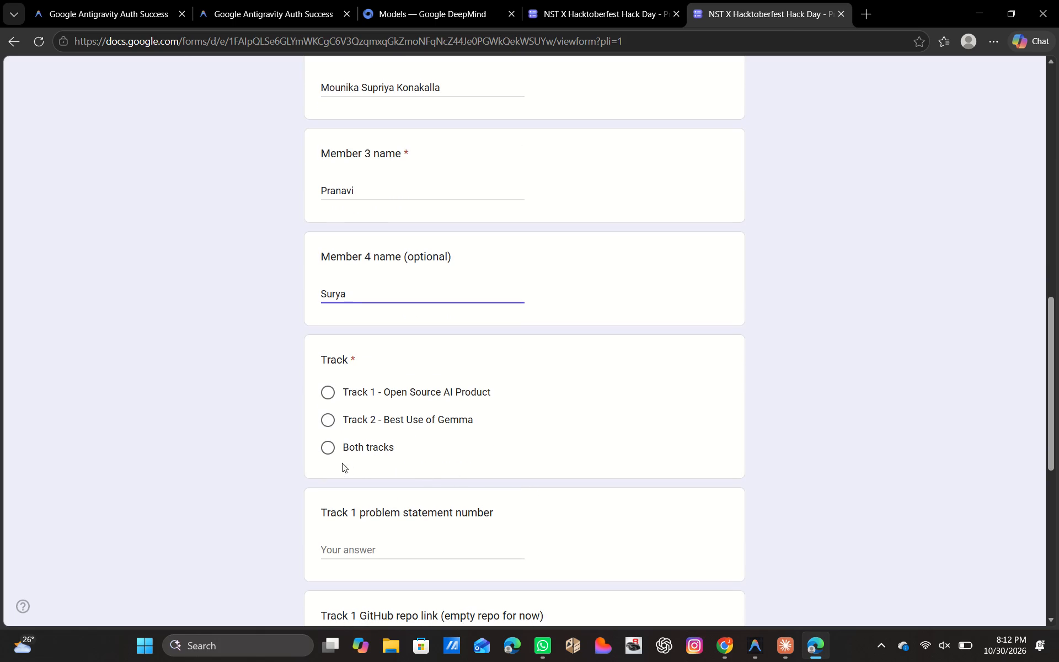
pyautogui.click(328, 392)
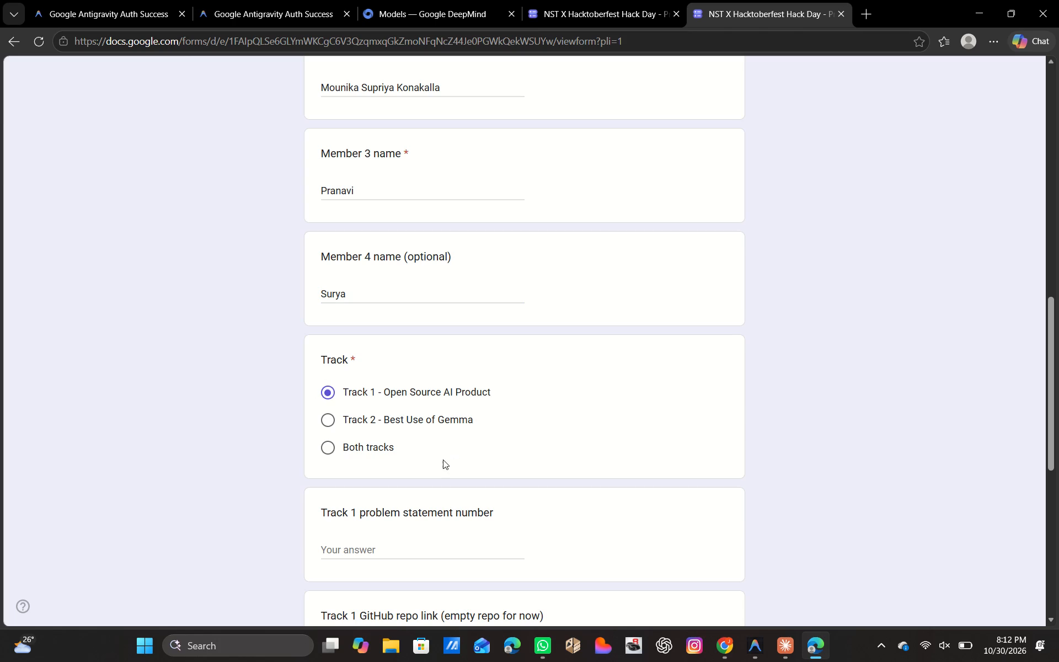
pyautogui.scroll(-5, 443, 460)
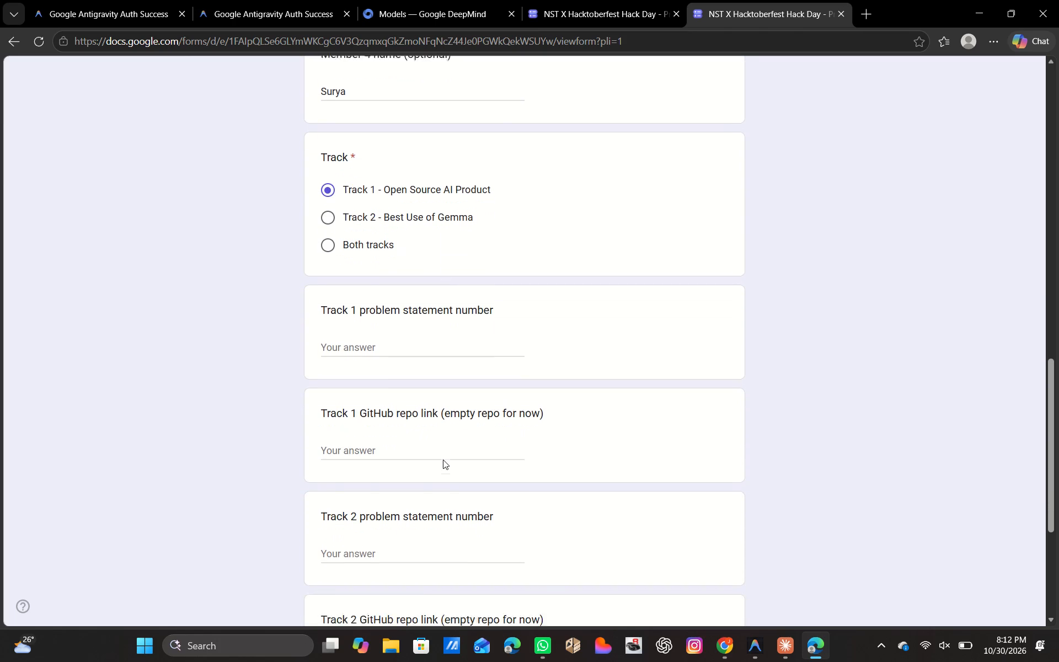
# Enter 17 as the Track 1 problem statement number.
pyautogui.scroll(-1, 443, 460)
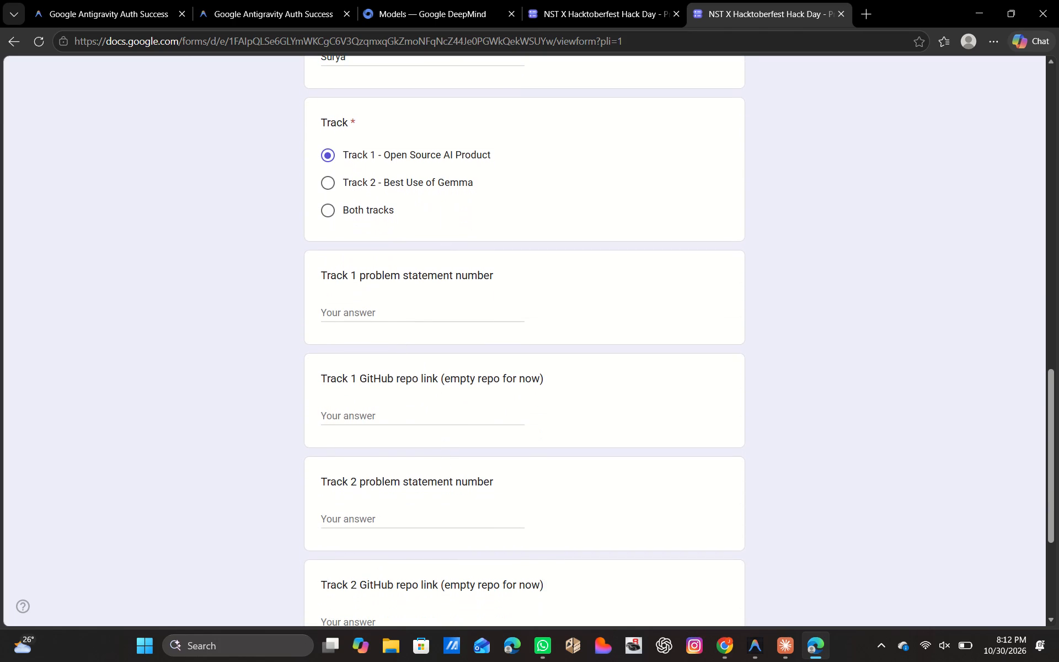
pyautogui.click(370, 307)
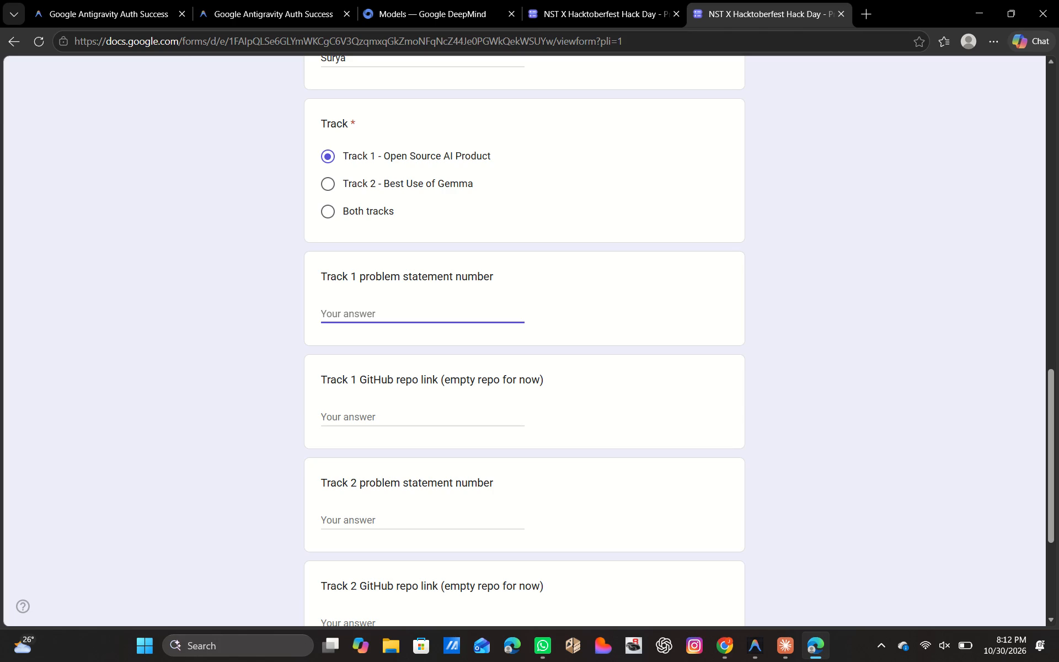
pyautogui.write('17')
# Review the track answers entered so far and the remaining GitHub repo link and Track 2 questions through the form's end.
pyautogui.click(375, 418)
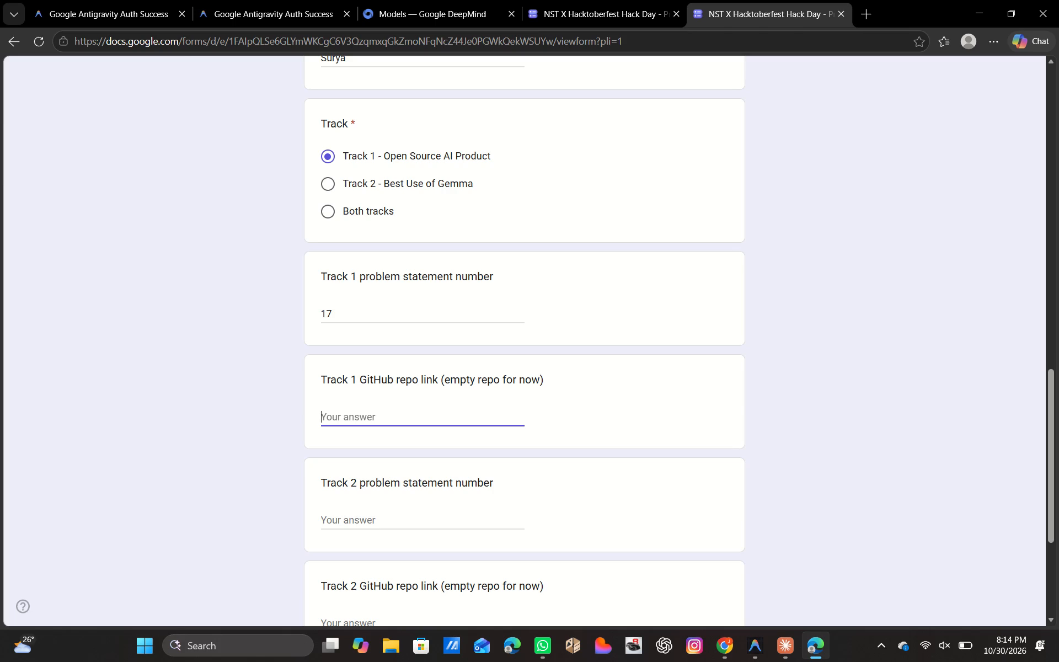
pyautogui.scroll(-2, 341, 415)
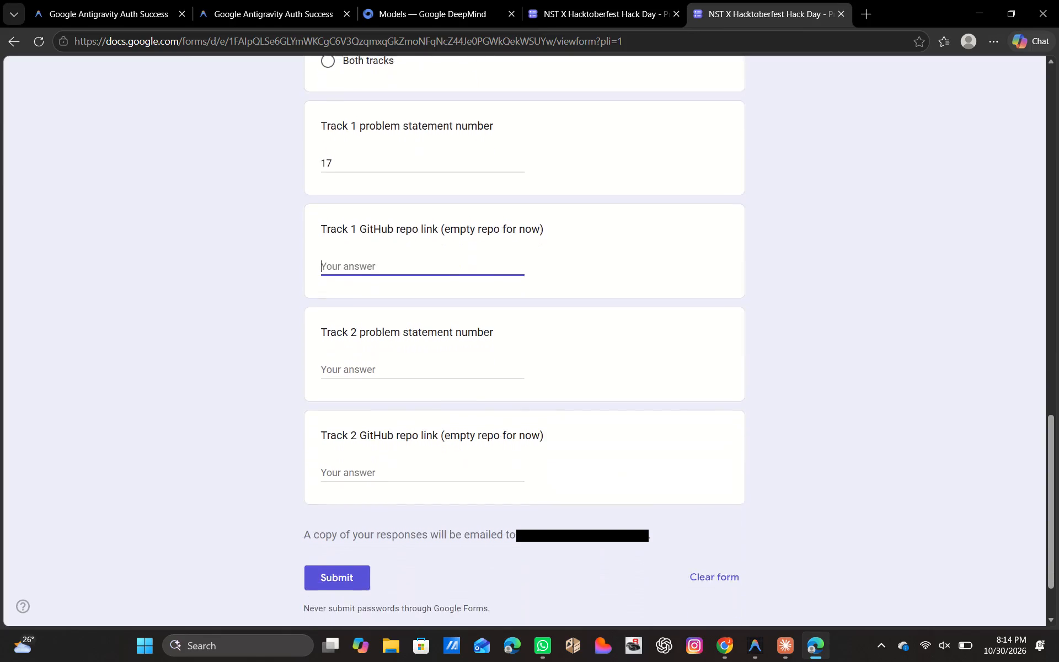
pyautogui.scroll(-2, 341, 415)
pyautogui.scroll(2, 341, 415)
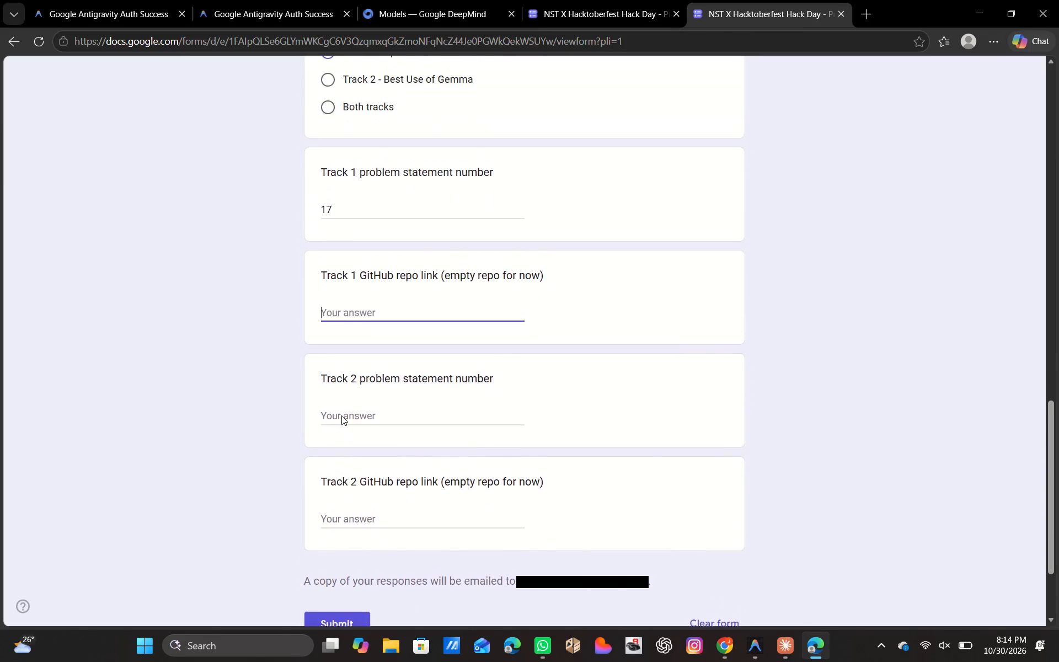
pyautogui.scroll(2, 341, 415)
pyautogui.scroll(-1, 341, 417)
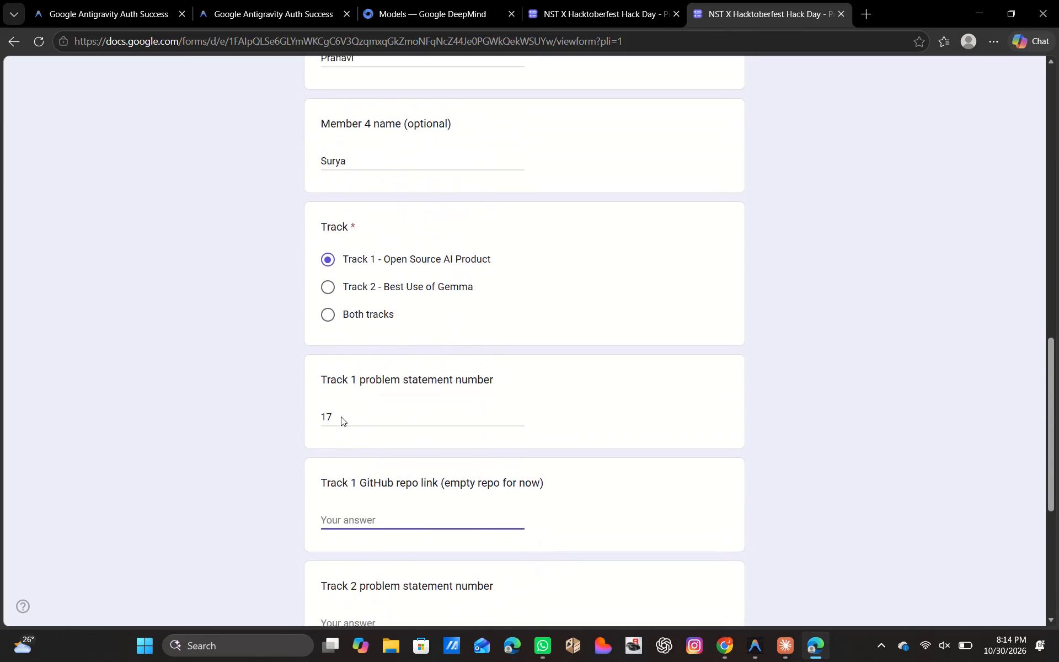
pyautogui.scroll(-2, 341, 417)
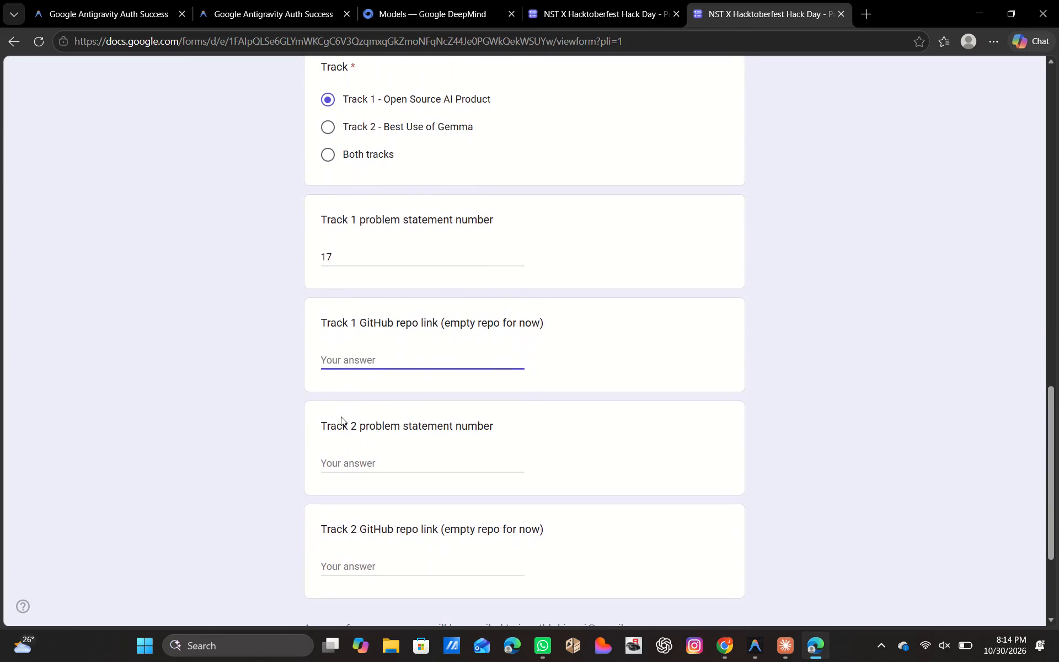
pyautogui.scroll(-1, 341, 417)
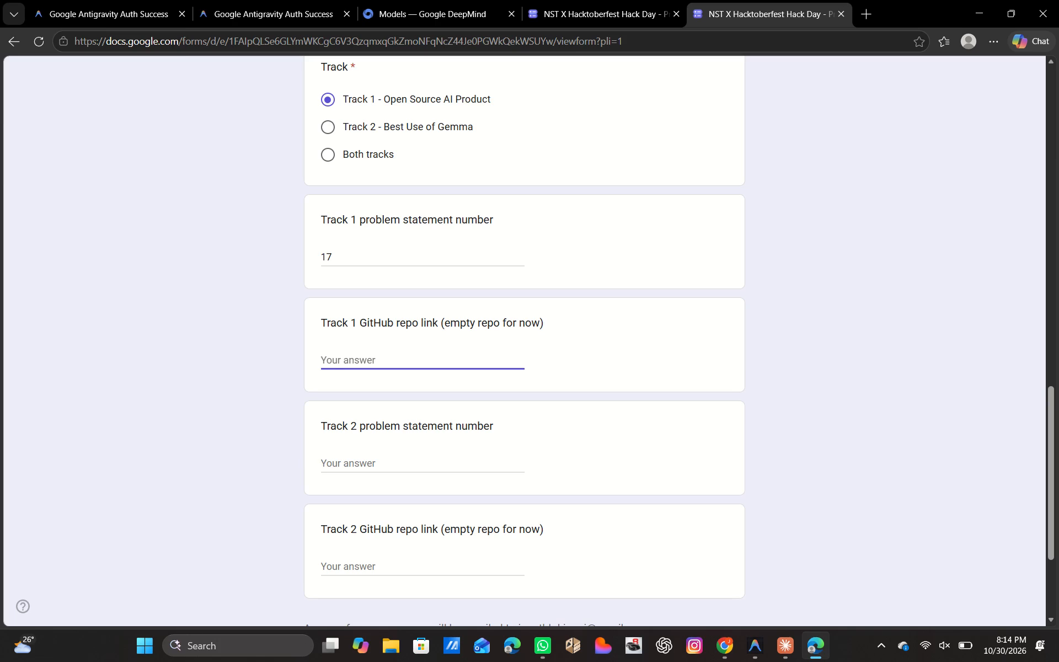
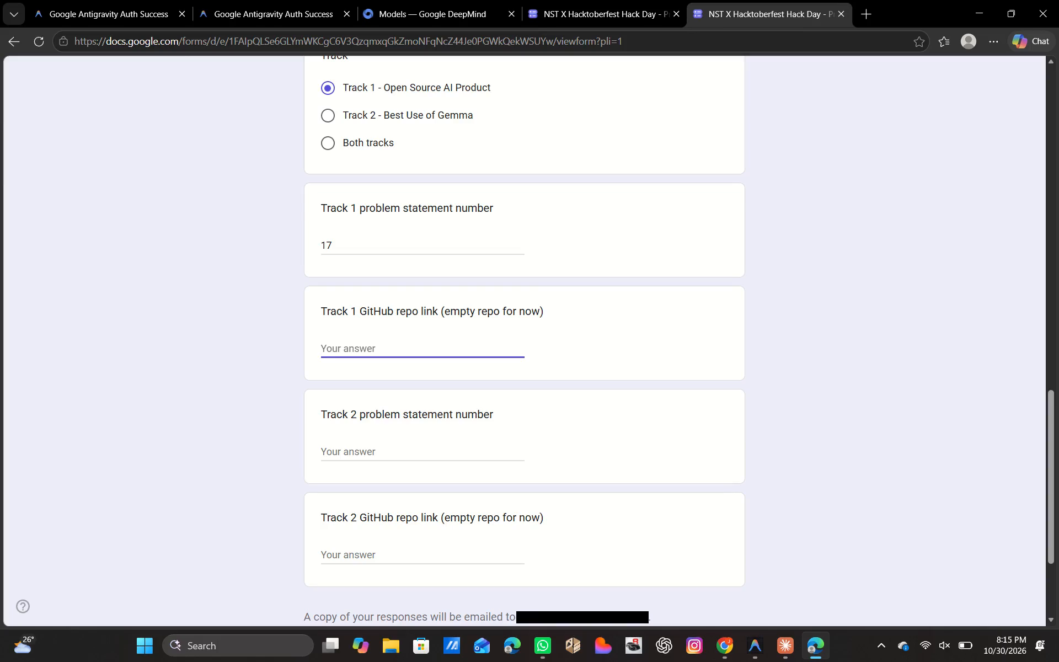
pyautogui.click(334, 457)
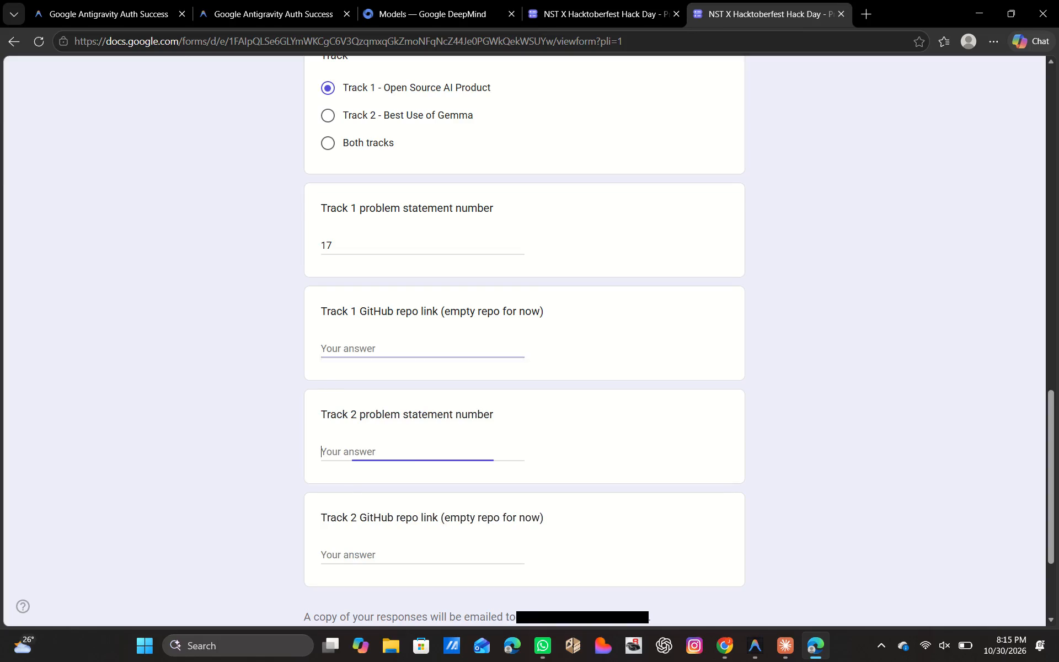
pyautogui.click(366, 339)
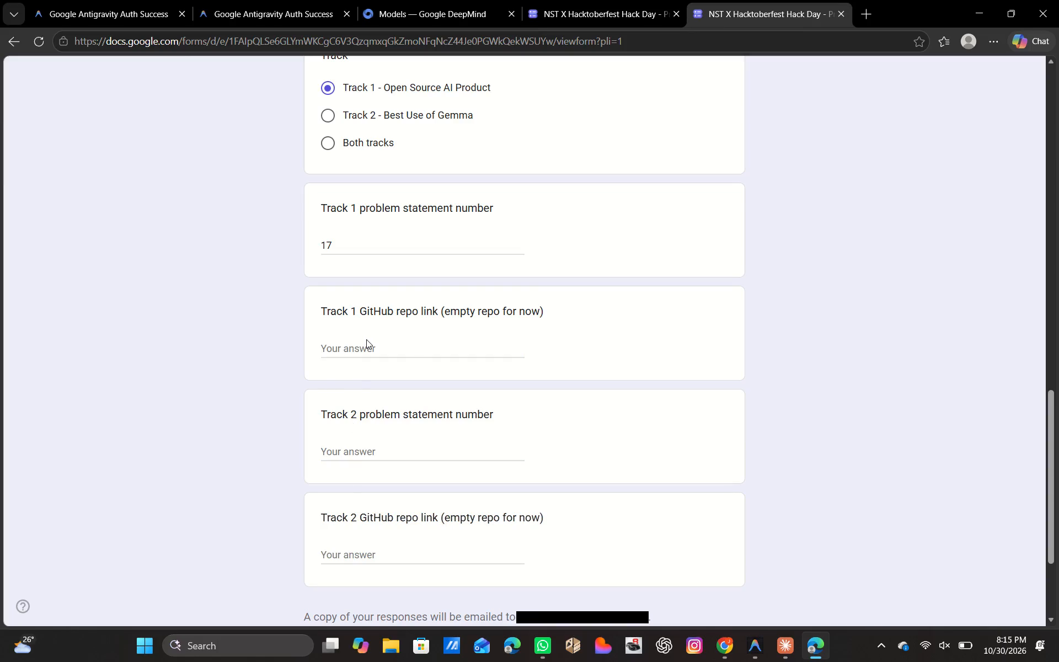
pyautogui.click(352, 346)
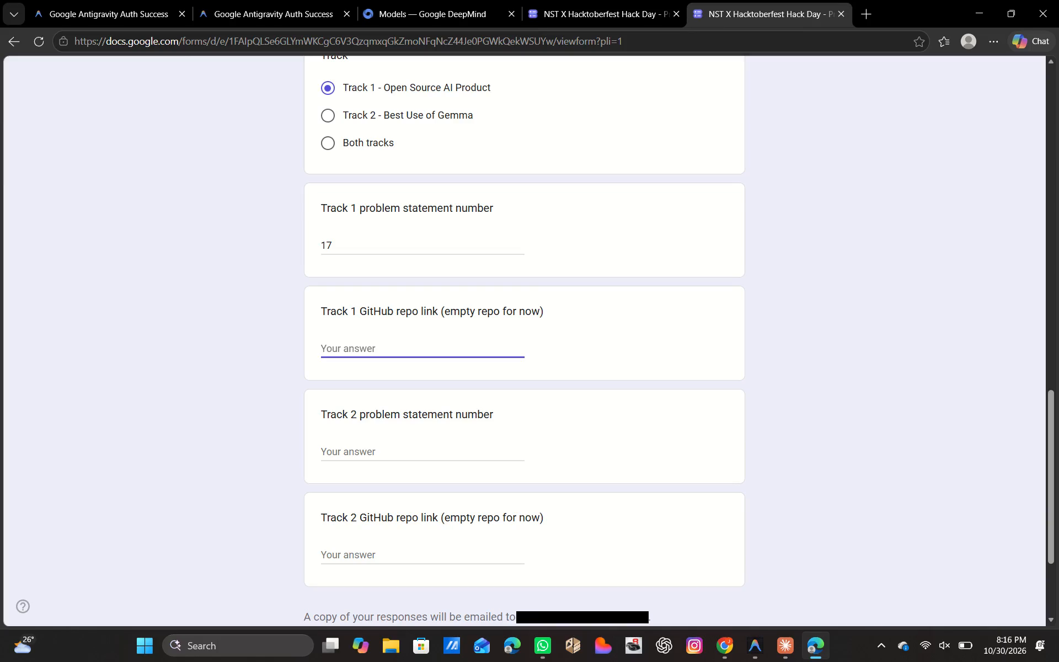
# Search the web for github in a new tab and open the GitHub site from the results.
pyautogui.click(863, 21)
pyautogui.click(481, 154)
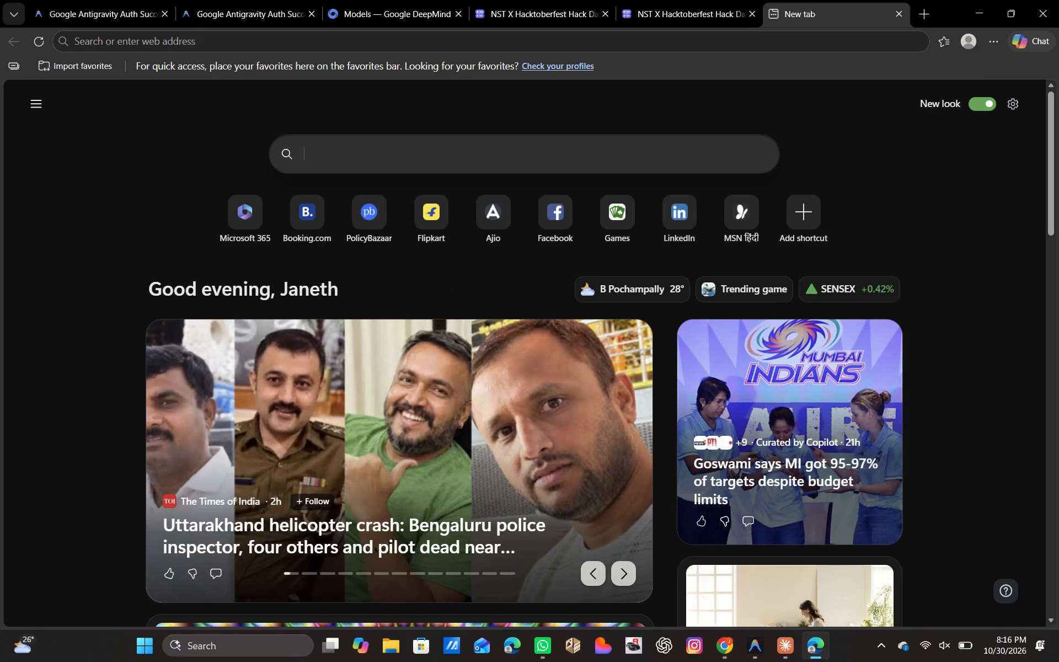
pyautogui.write('githu')
pyautogui.press('b')
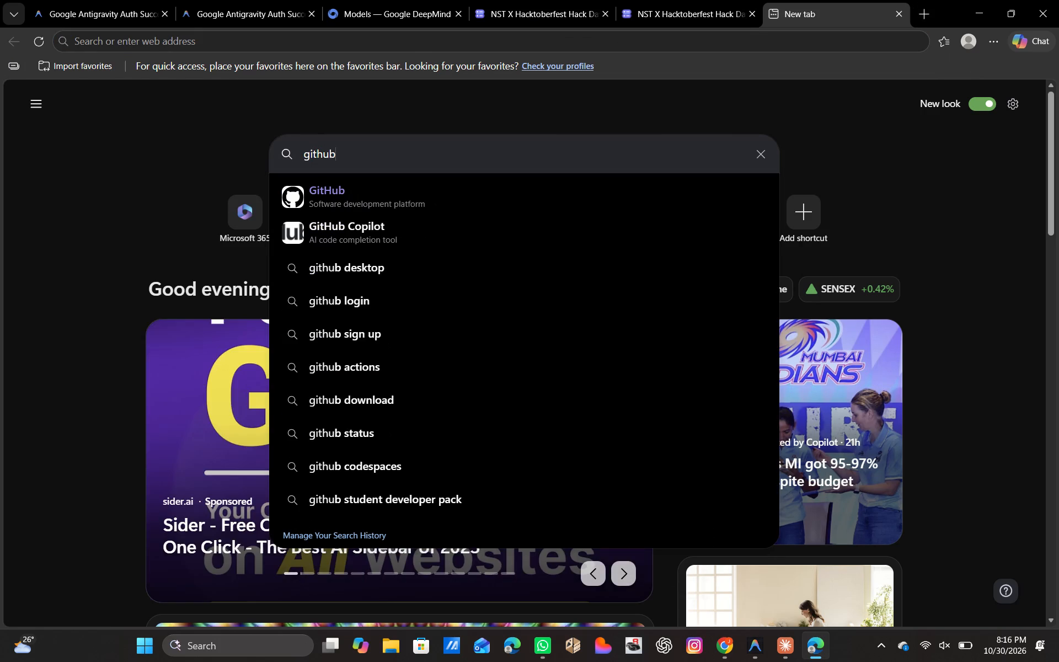
pyautogui.press('Return')
pyautogui.click(167, 245)
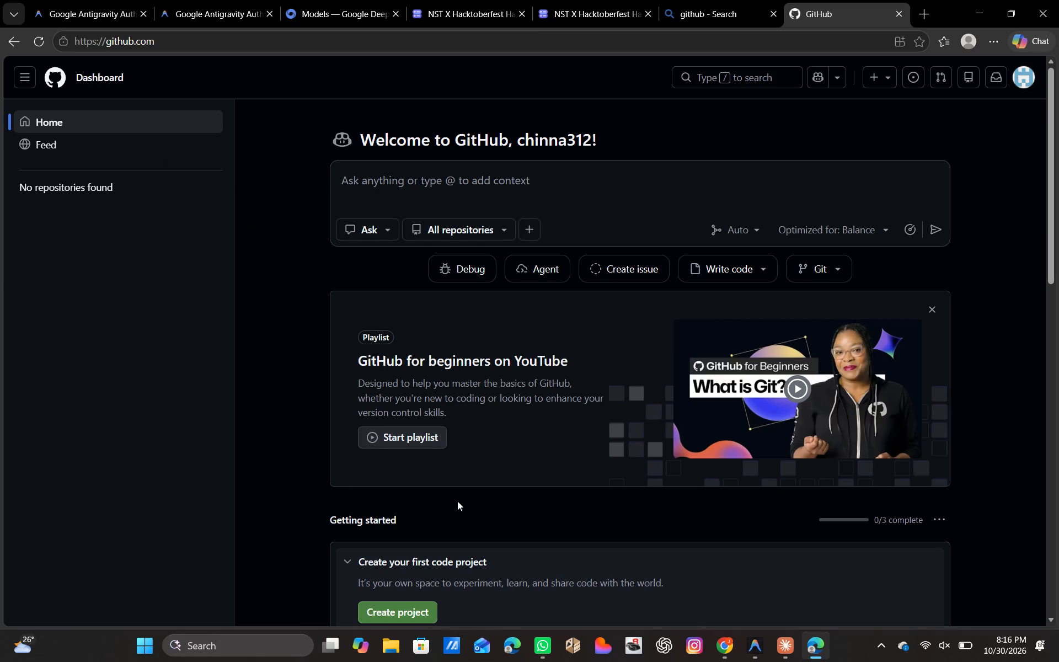
# Look through the GitHub dashboard, the theme preferences and the account settings of the signed-in account.
pyautogui.scroll(-1, 461, 514)
pyautogui.scroll(3, 461, 514)
pyautogui.click(1021, 75)
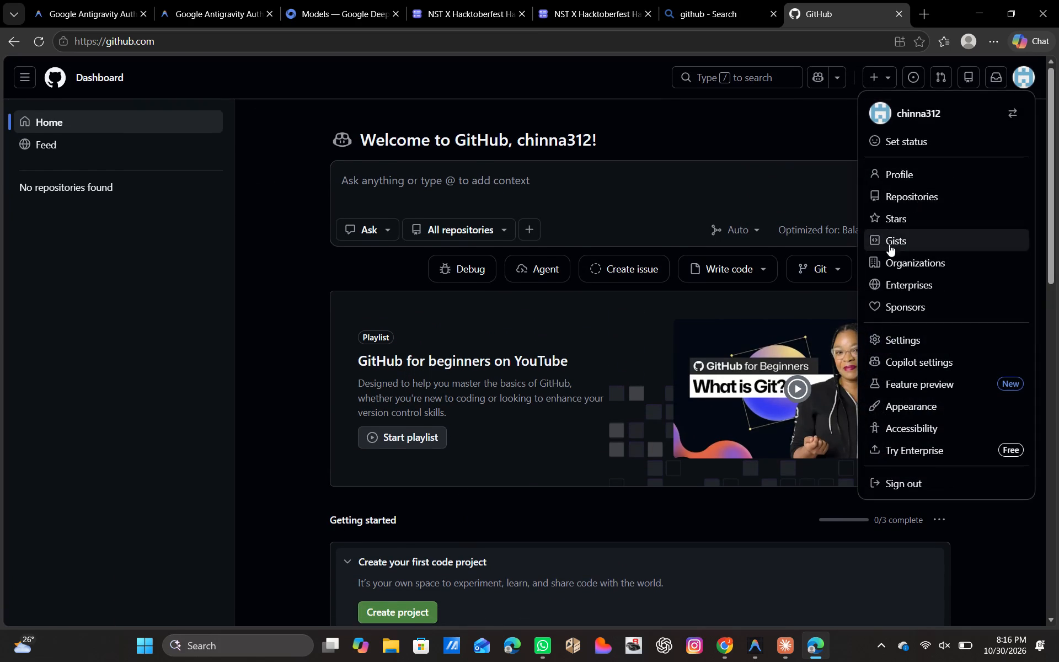
pyautogui.click(912, 405)
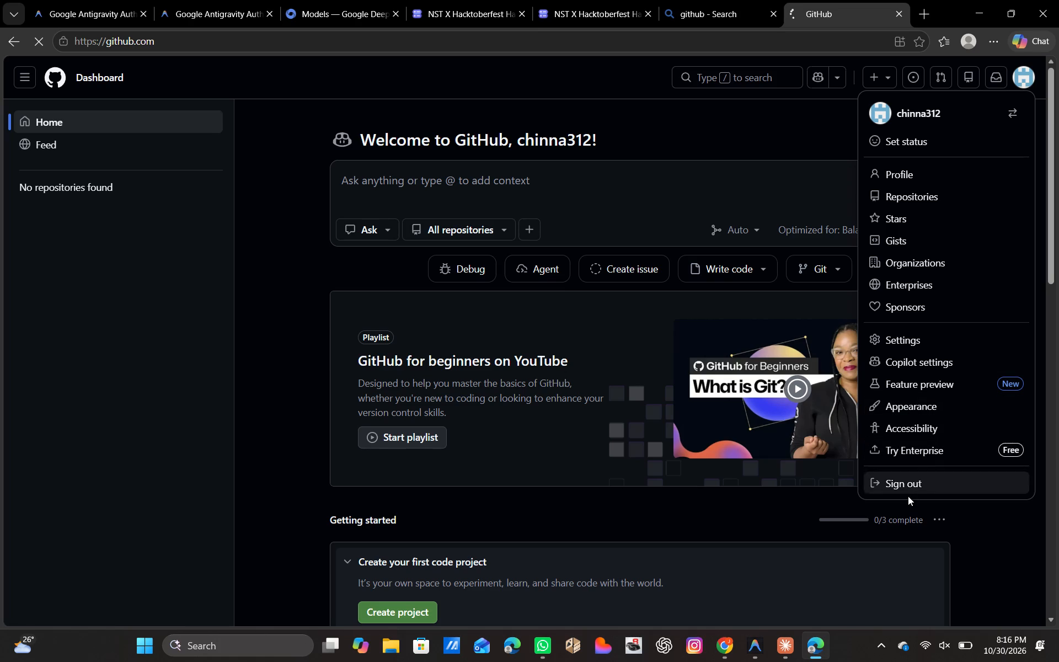
pyautogui.click(932, 483)
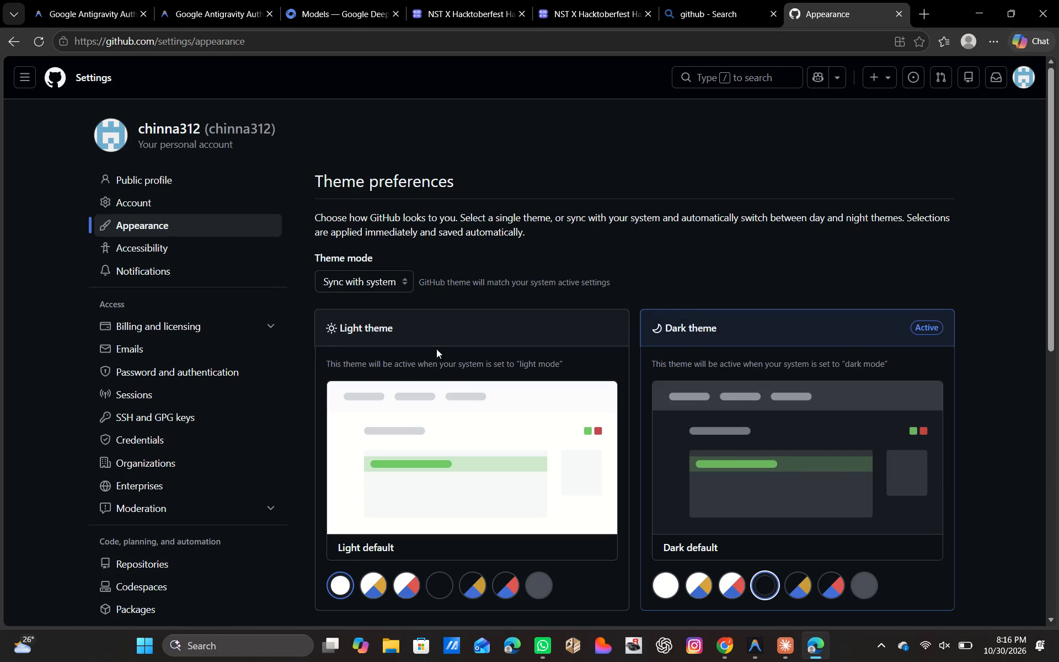
pyautogui.scroll(-5, 101, 305)
pyautogui.scroll(3, 101, 305)
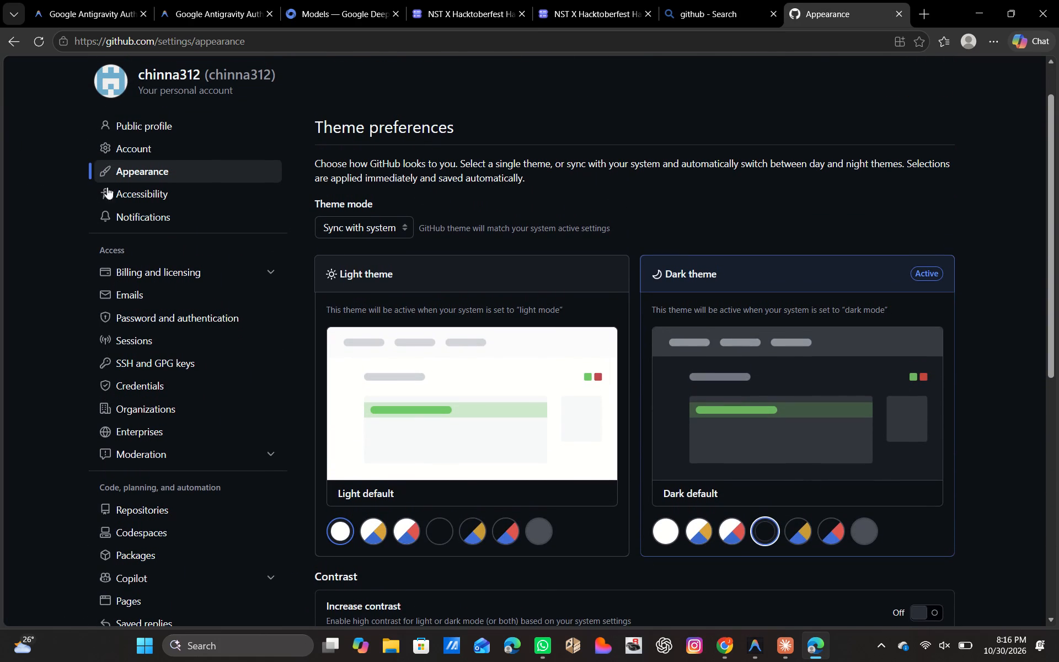
pyautogui.click(140, 149)
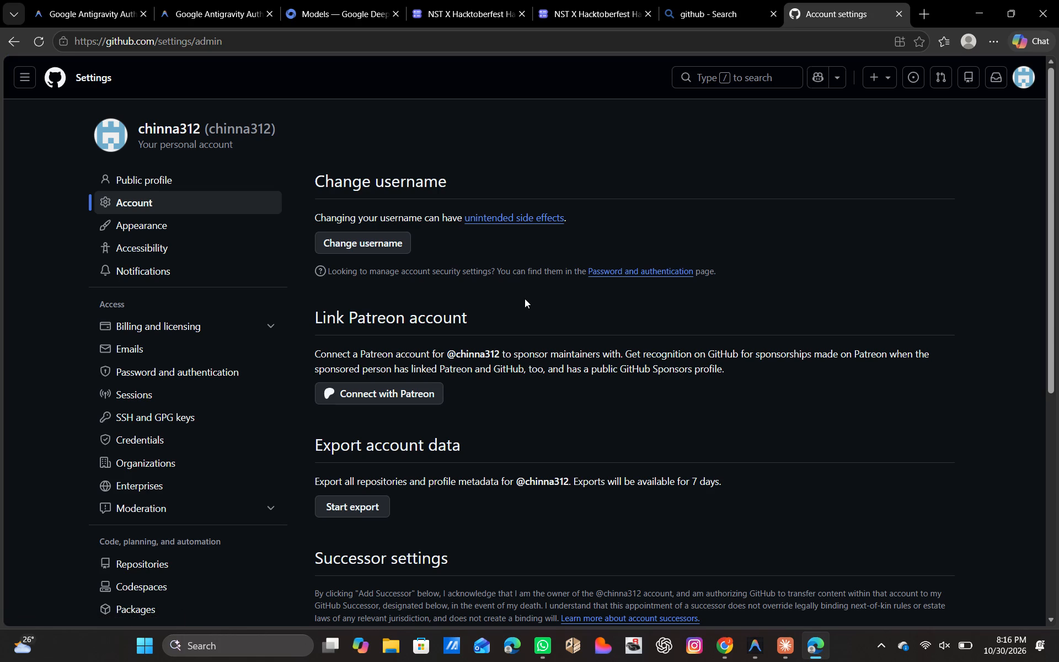
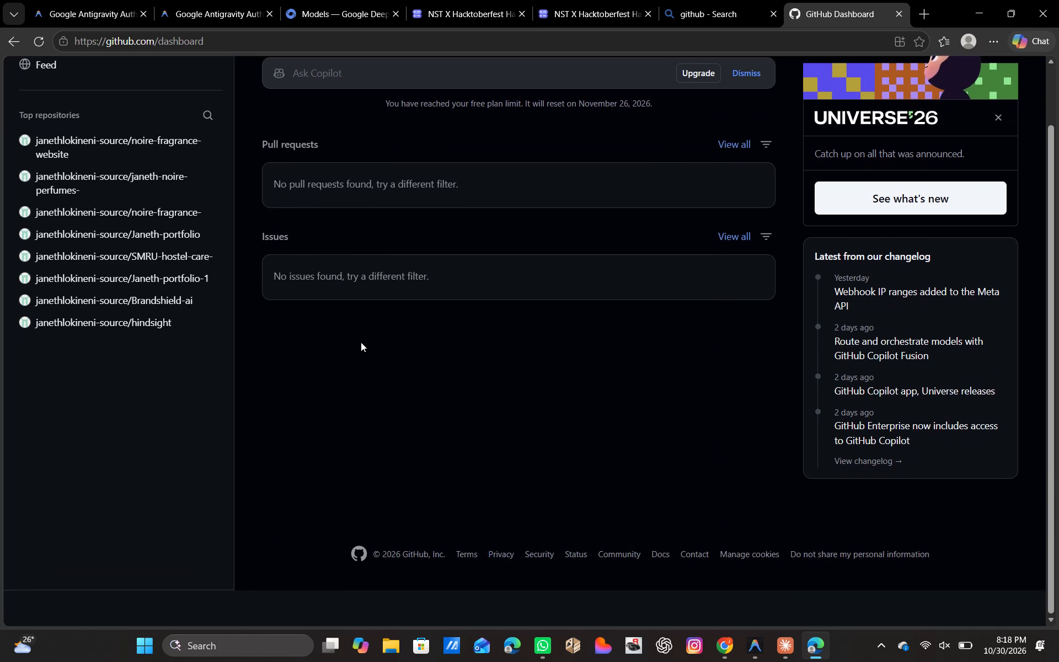
# Open the list of all repositories on GitHub and start a new repository from there.
pyautogui.scroll(-1, 361, 342)
pyautogui.scroll(5, 361, 342)
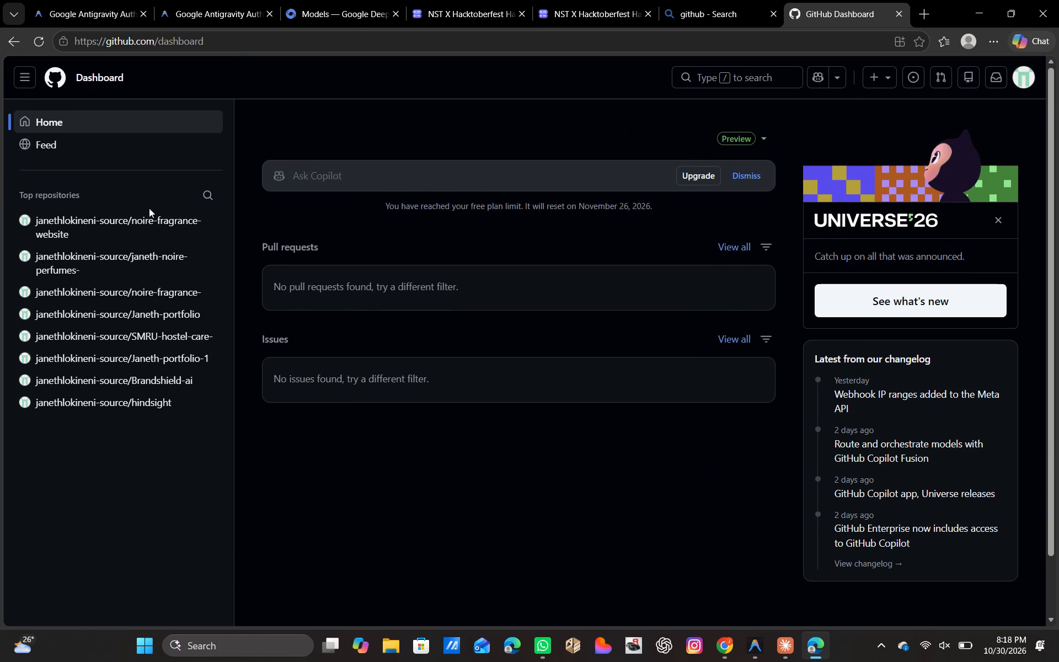
pyautogui.click(59, 140)
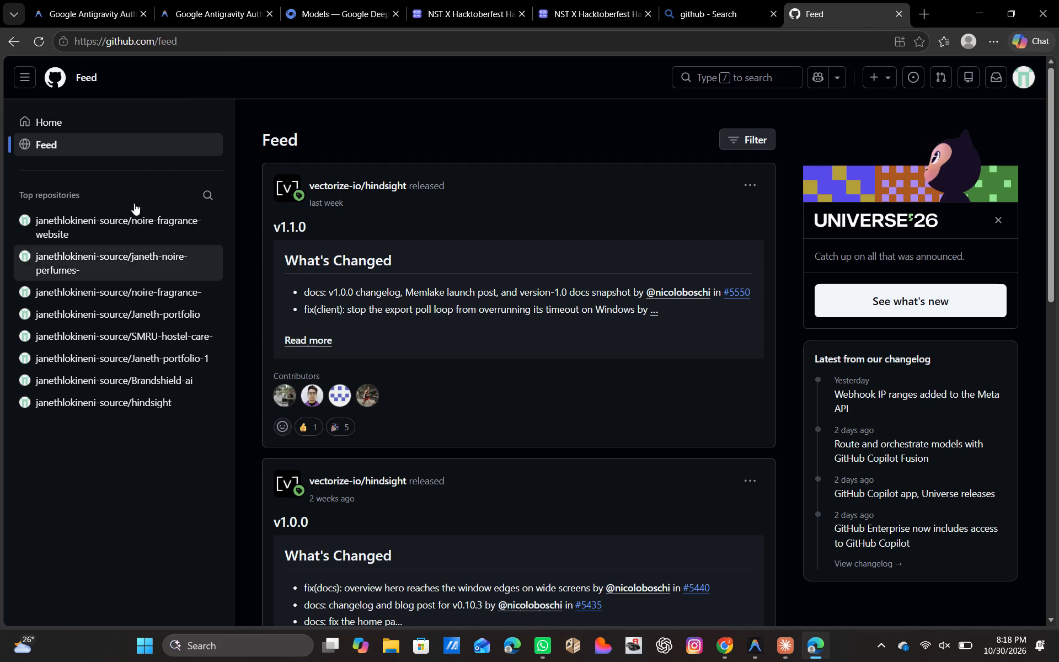
pyautogui.click(20, 74)
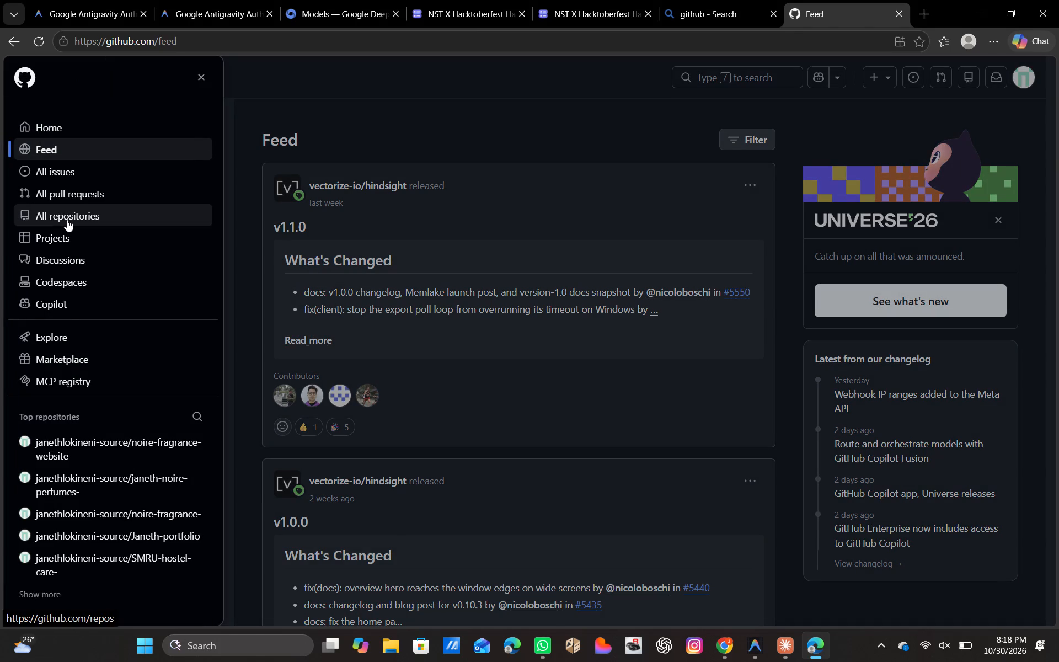
pyautogui.click(67, 220)
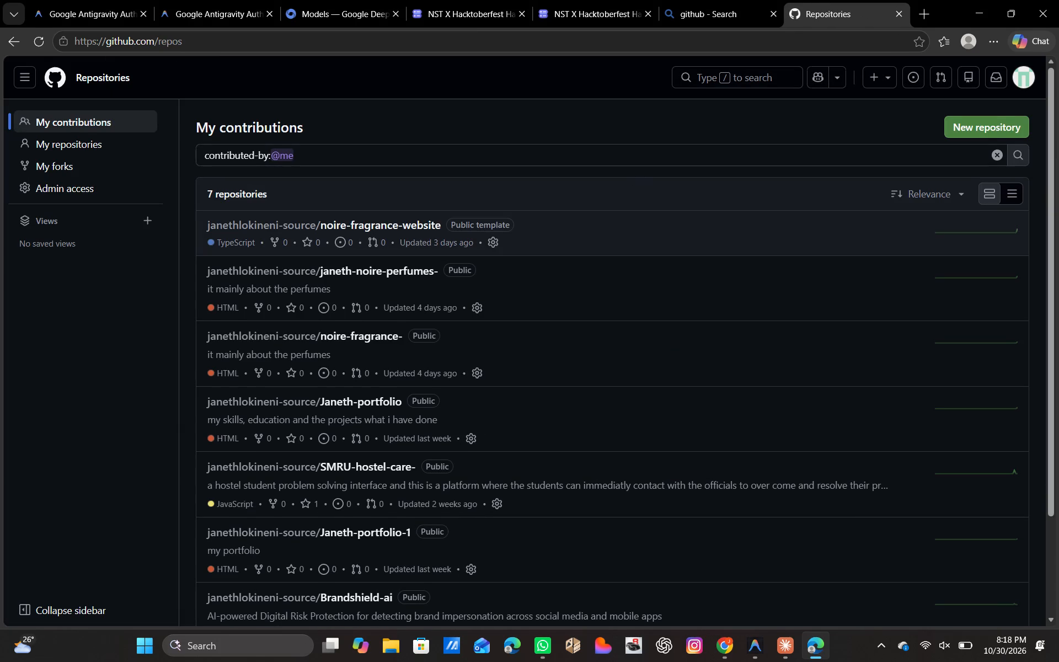
pyautogui.click(992, 121)
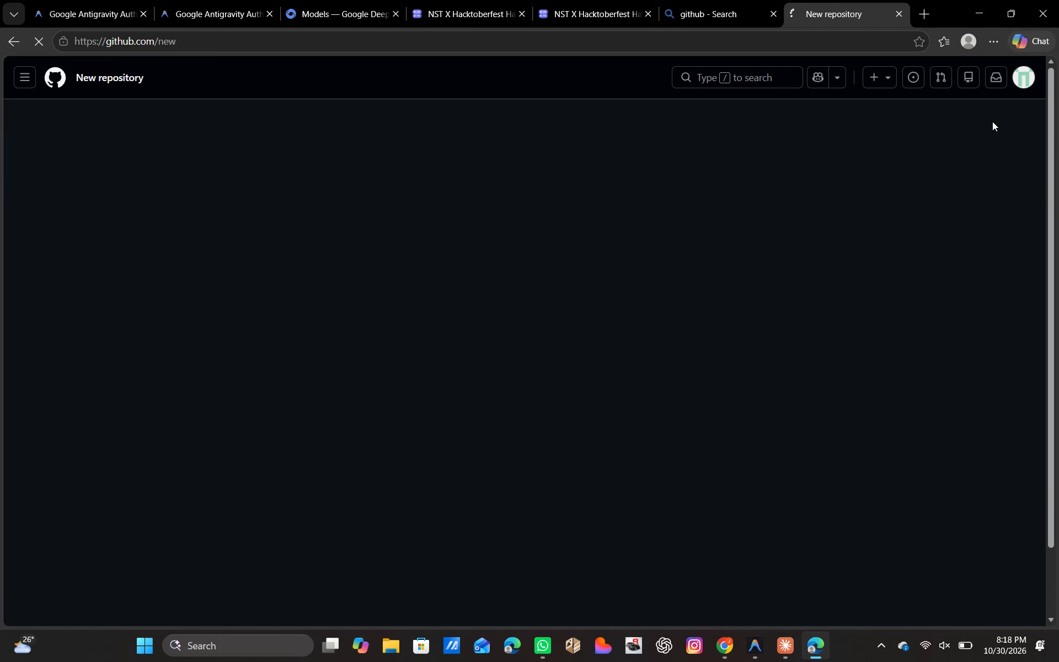
# Create the public repository named codeguard ai with a README added and no description.
pyautogui.click(577, 234)
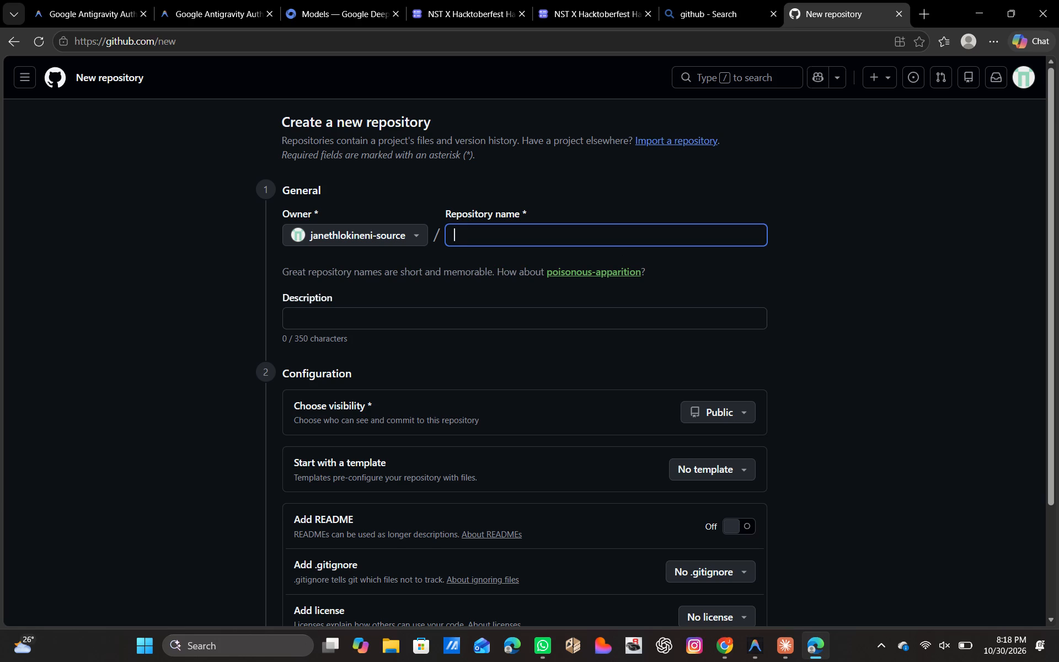
pyautogui.write('code')
pyautogui.write('gu')
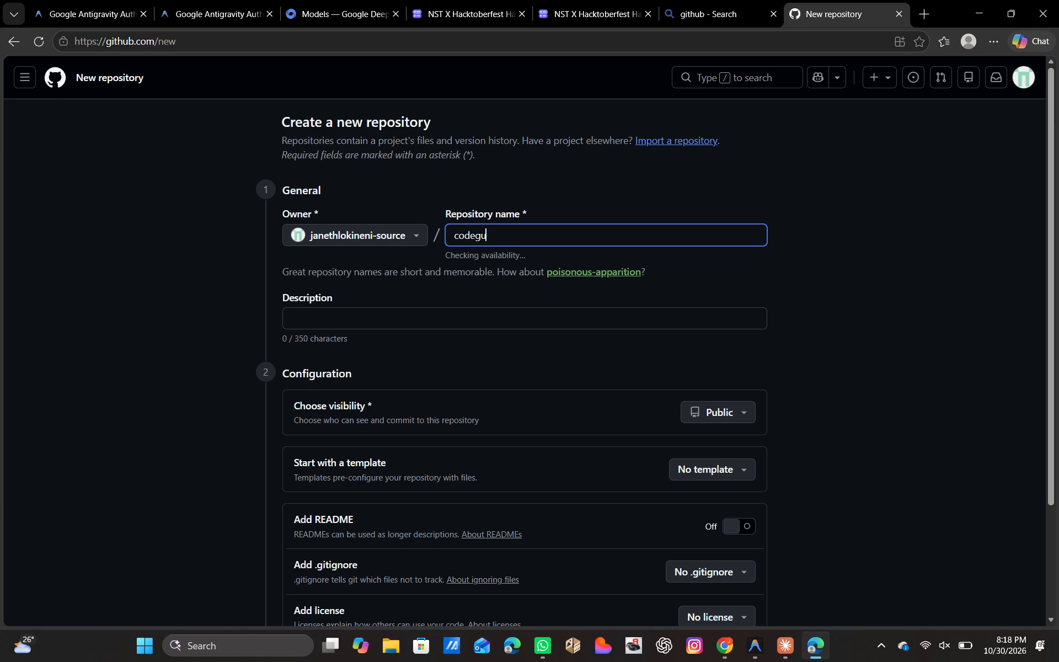
pyautogui.write('ard')
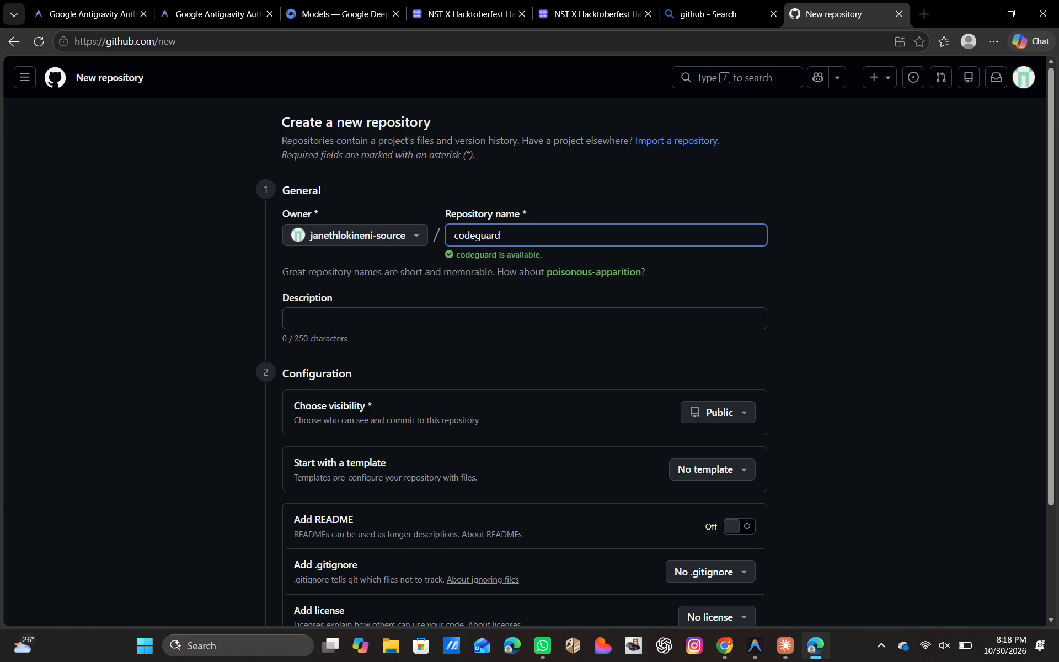
pyautogui.press('space')
pyautogui.write('ai')
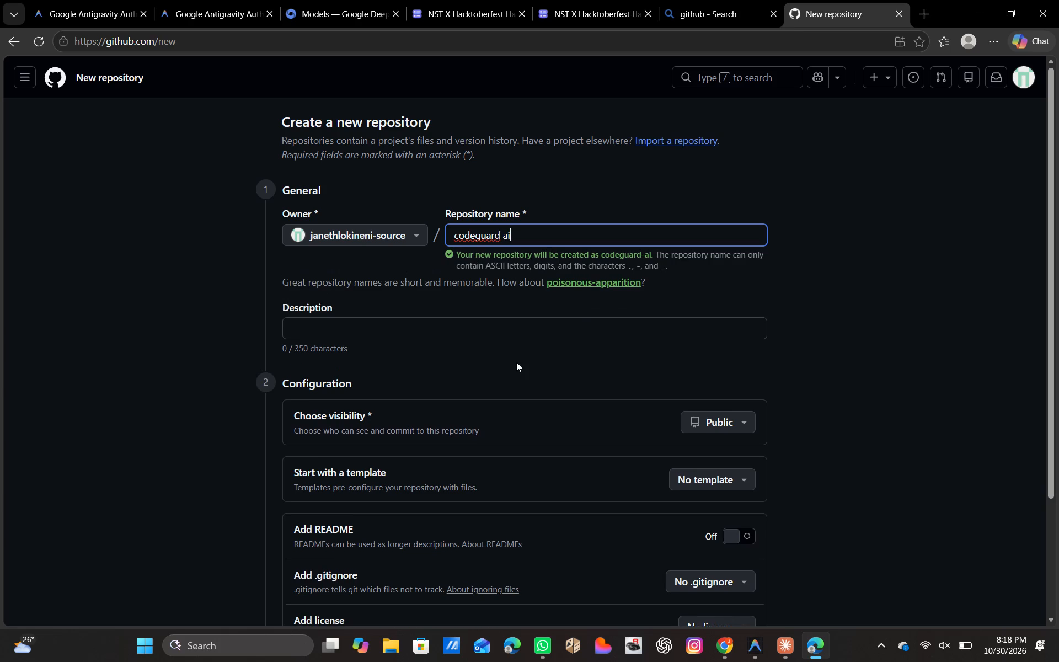
pyautogui.scroll(-1, 681, 487)
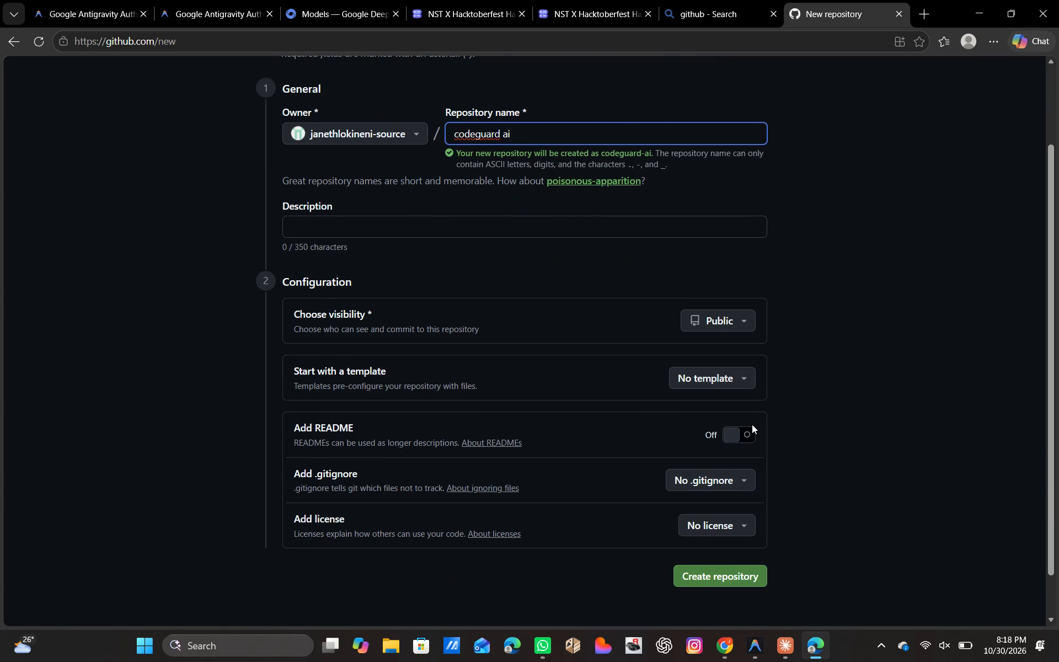
pyautogui.click(752, 424)
pyautogui.click(746, 434)
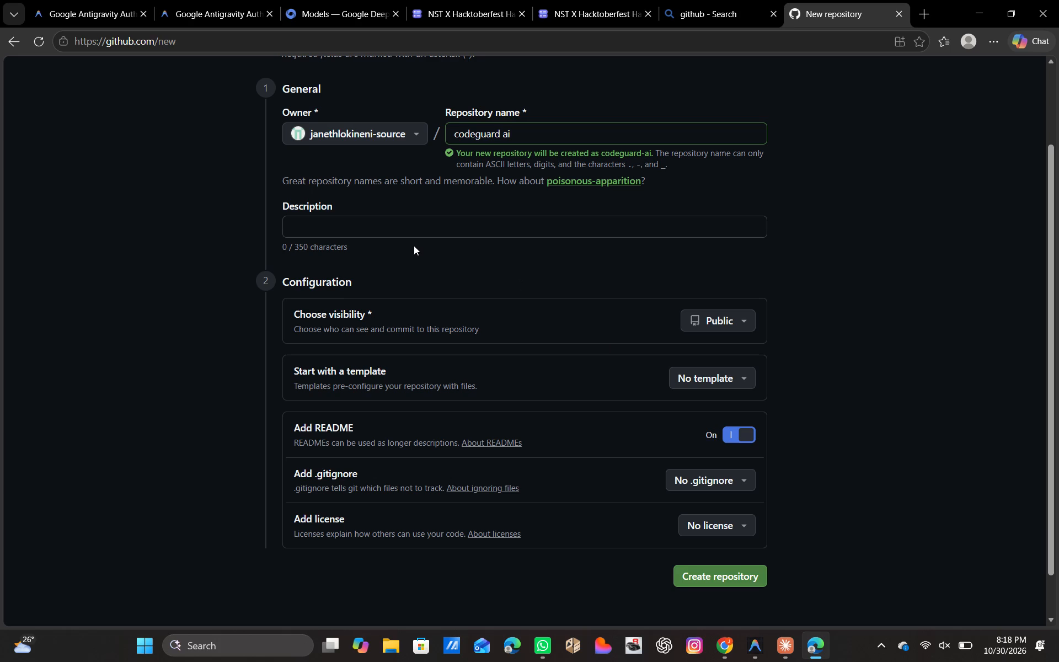
pyautogui.click(414, 245)
pyautogui.click(494, 226)
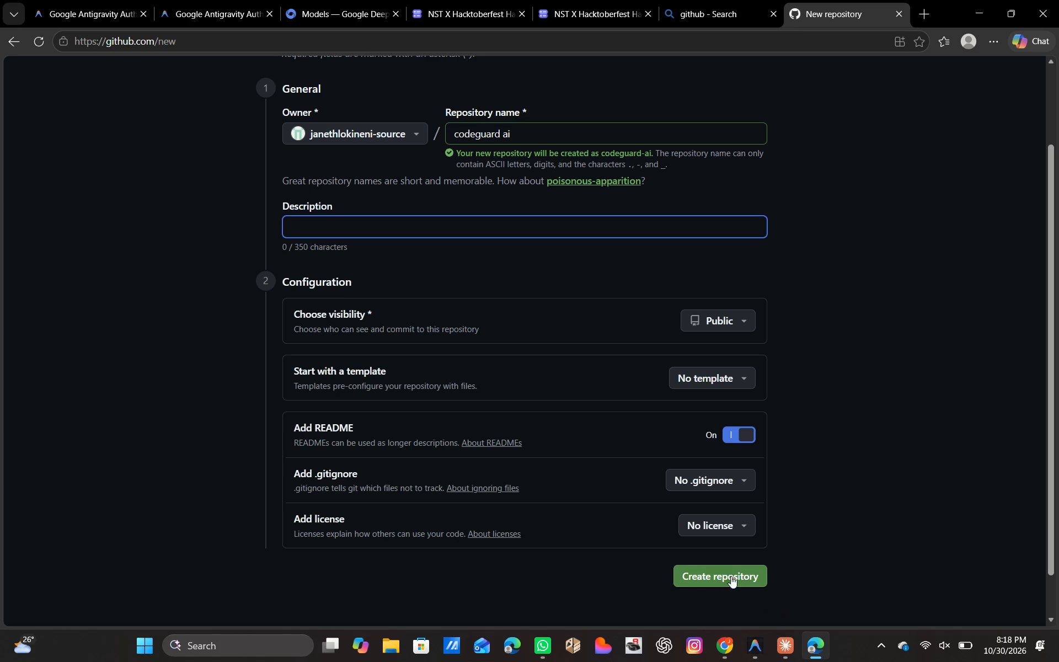
pyautogui.click(728, 572)
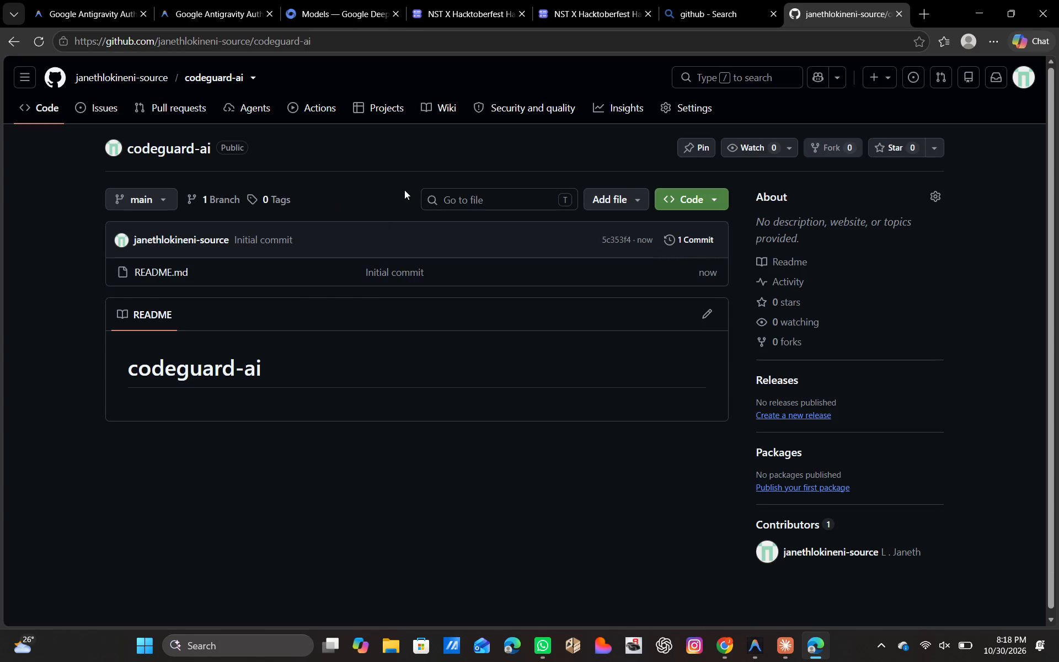
# Copy the new codeguard-ai repository's web address into the Track 1 GitHub repo link answer of the Hack Day form.
pyautogui.click(325, 43)
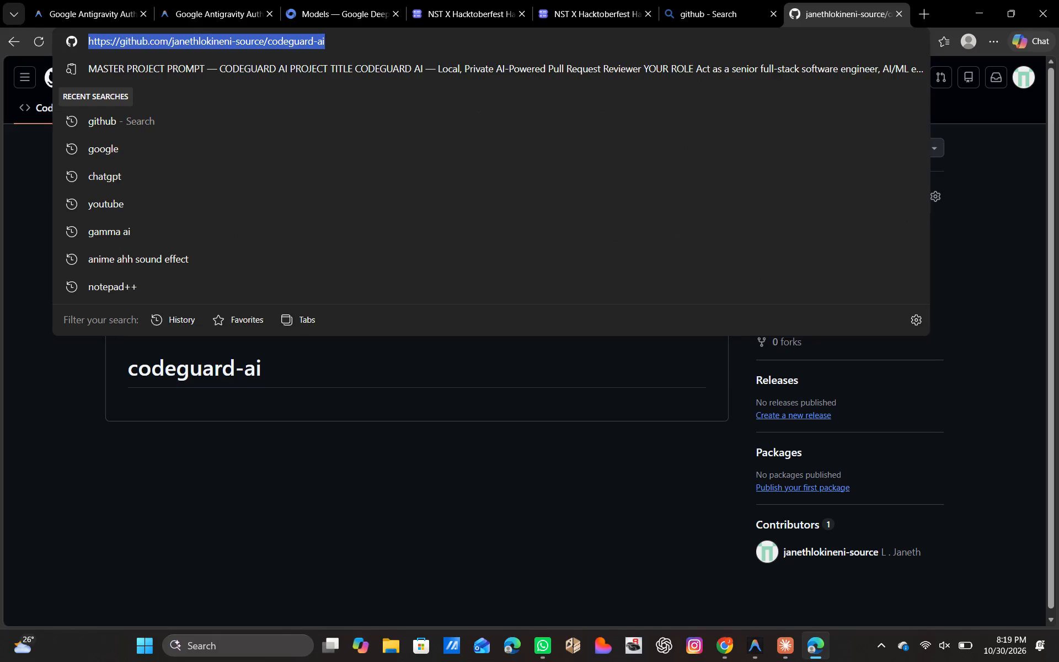
pyautogui.hotkey('ctrl', 'c')
pyautogui.hotkey('alt', 'Tab')
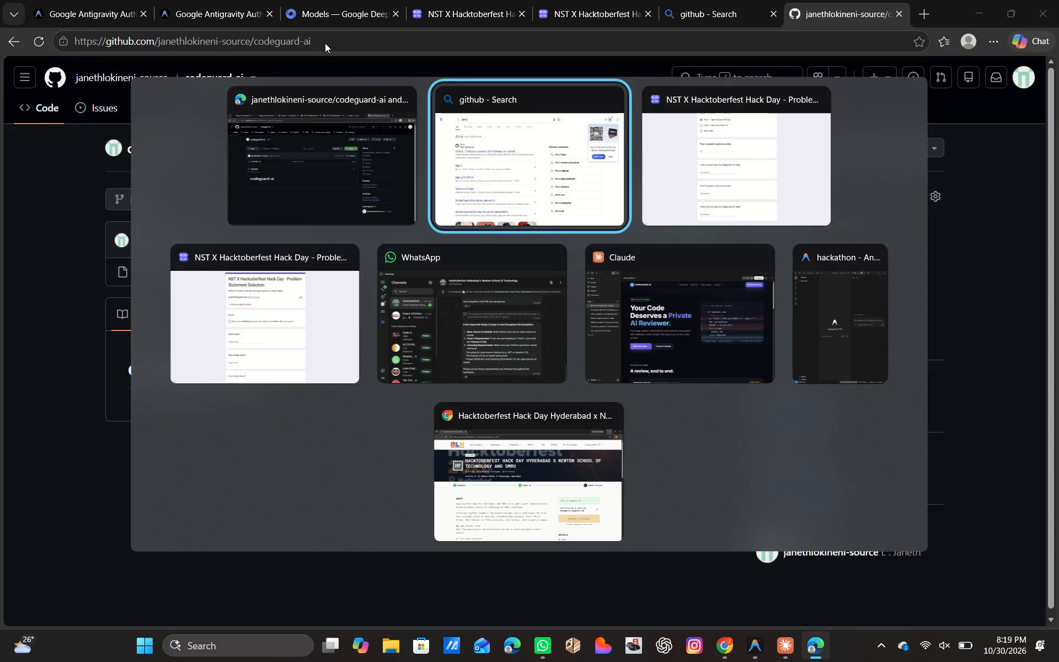
pyautogui.hotkey('alt', 'Tab')
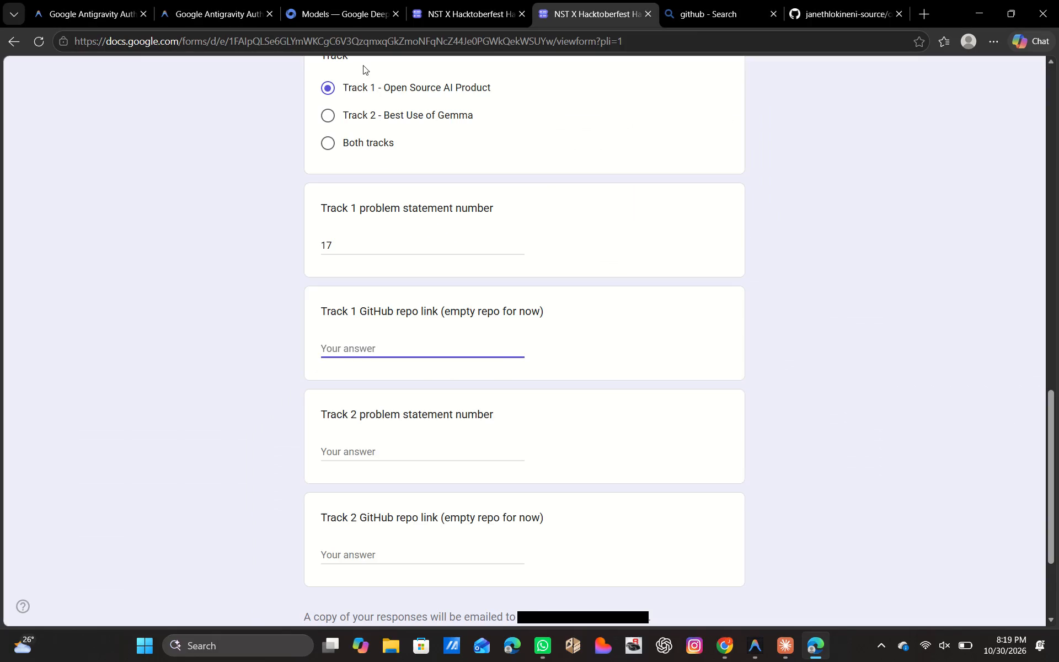
pyautogui.click(359, 352)
pyautogui.hotkey('ctrl', 'v')
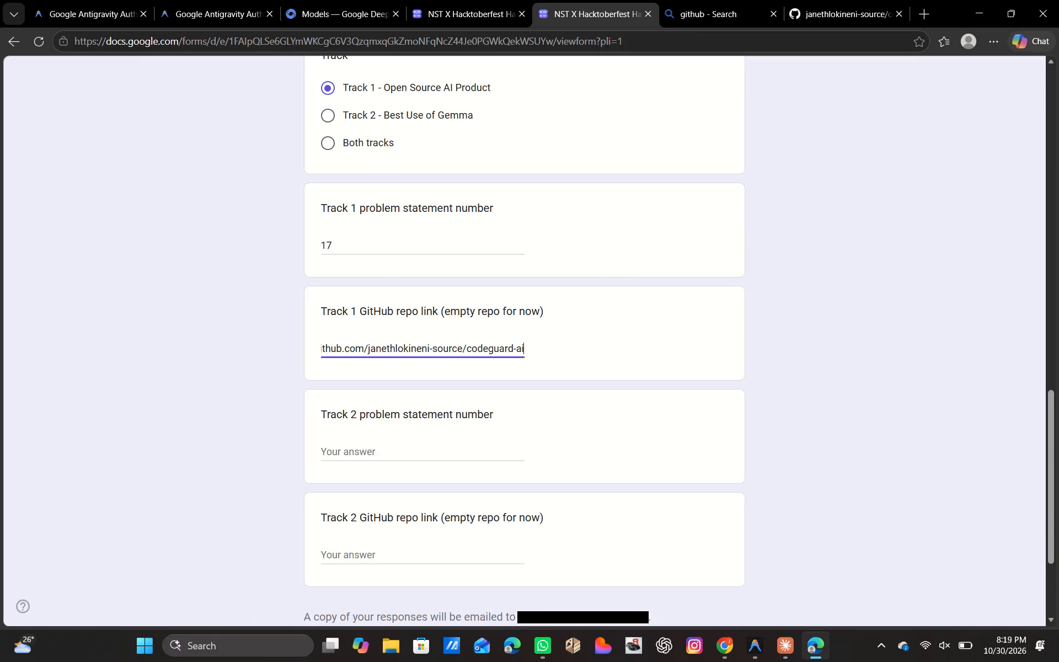
# Review all the answers in the Hack Day form, from the team details down to the track and repo link entries.
pyautogui.scroll(-2, 359, 352)
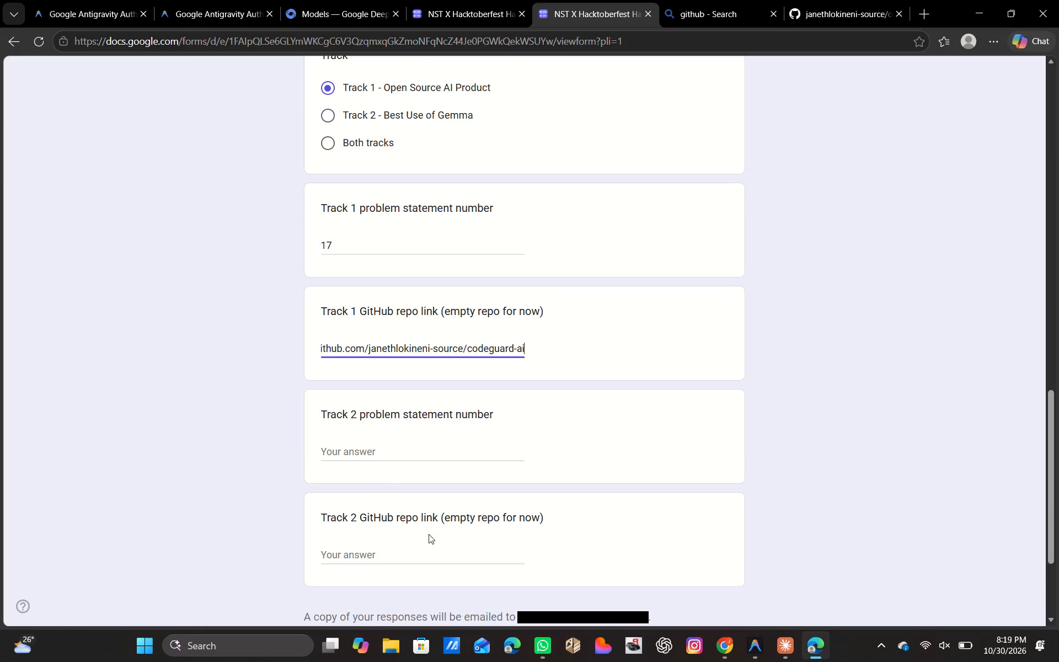
pyautogui.scroll(-3, 389, 552)
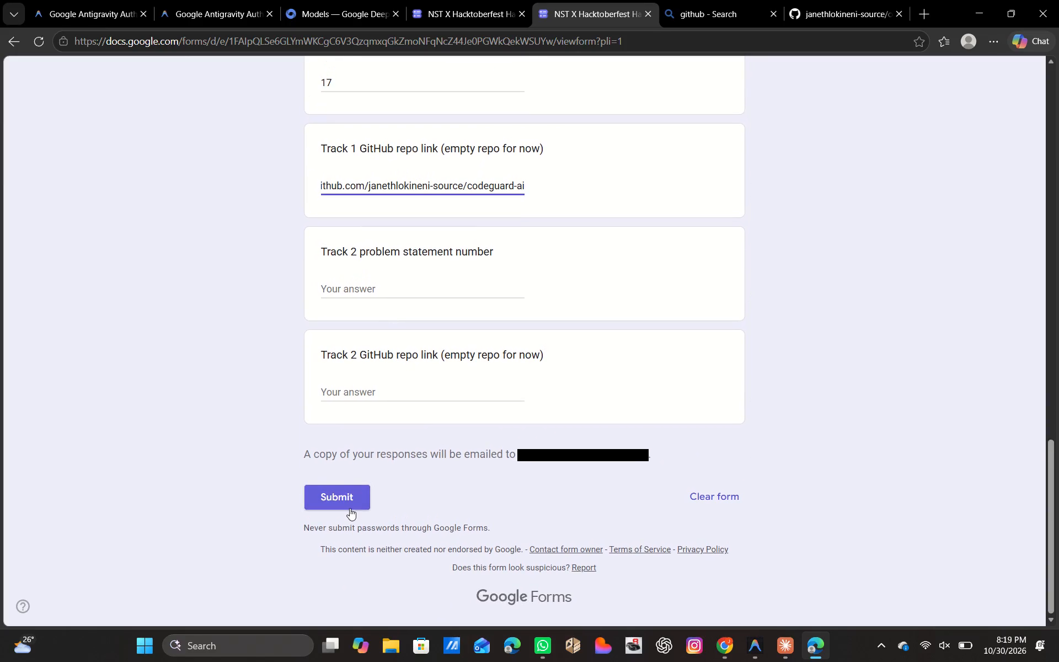
pyautogui.scroll(4, 350, 522)
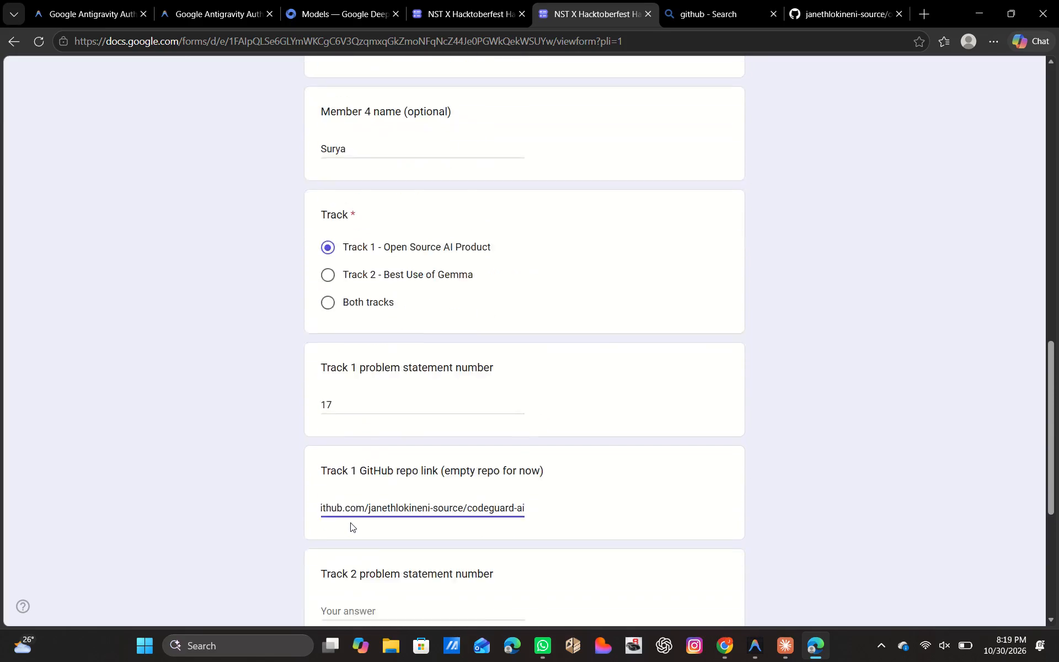
pyautogui.scroll(1, 350, 522)
pyautogui.scroll(-2, 350, 522)
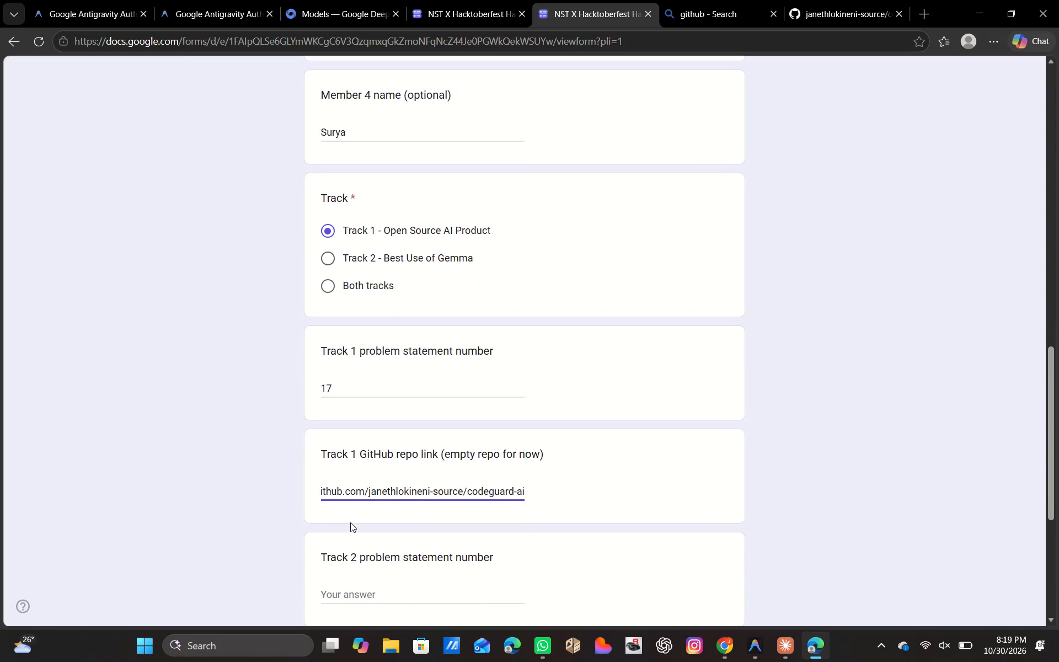
pyautogui.scroll(1, 350, 522)
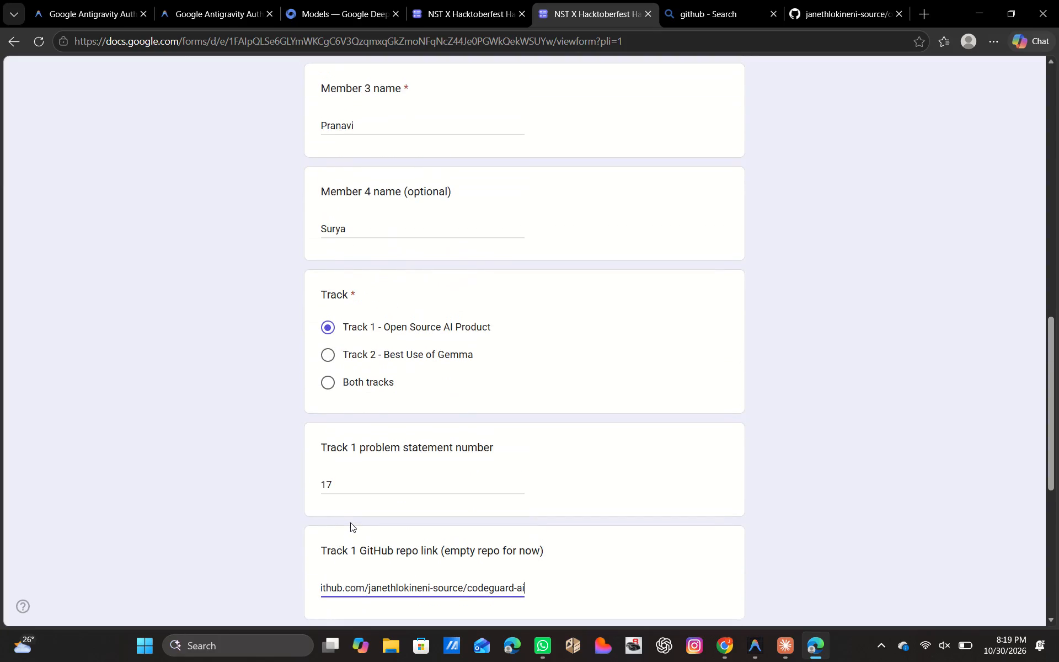
pyautogui.scroll(5, 350, 522)
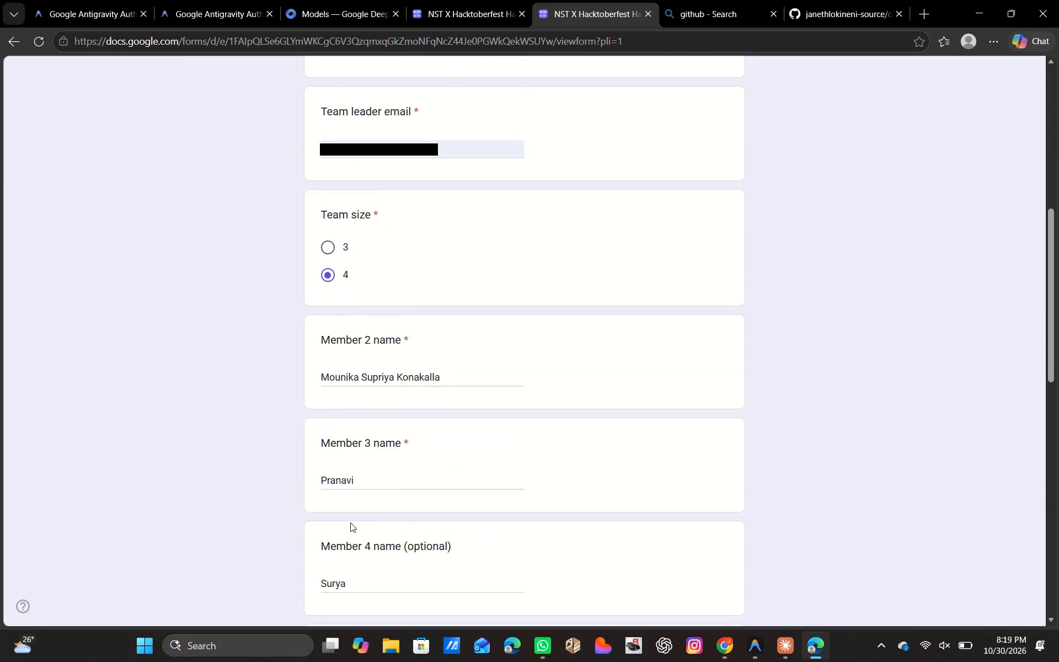
pyautogui.scroll(4, 350, 522)
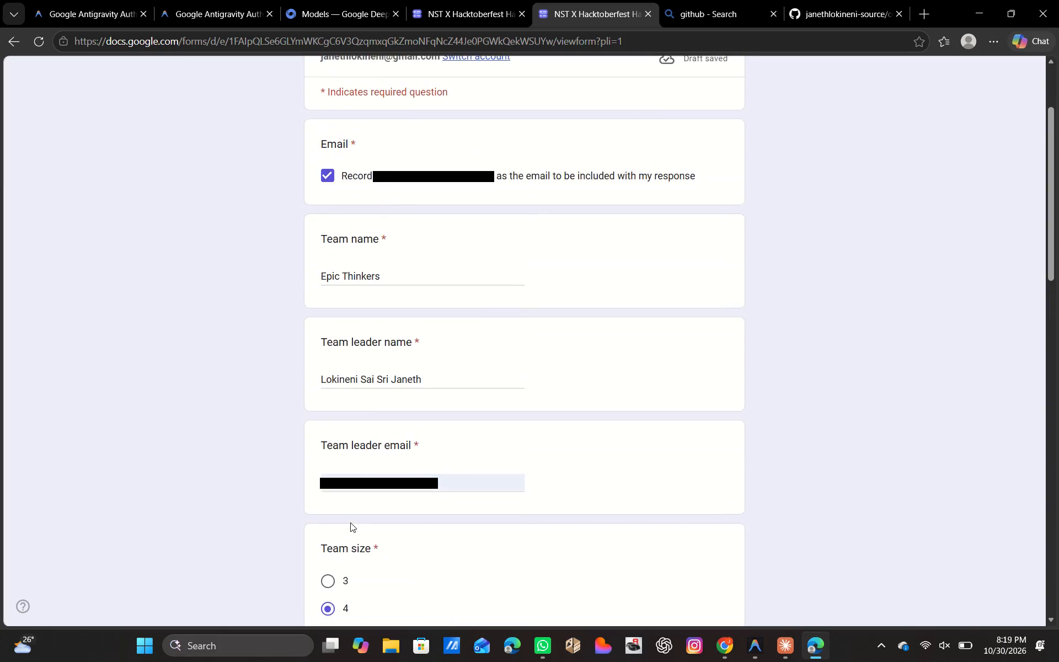
pyautogui.scroll(-7, 350, 522)
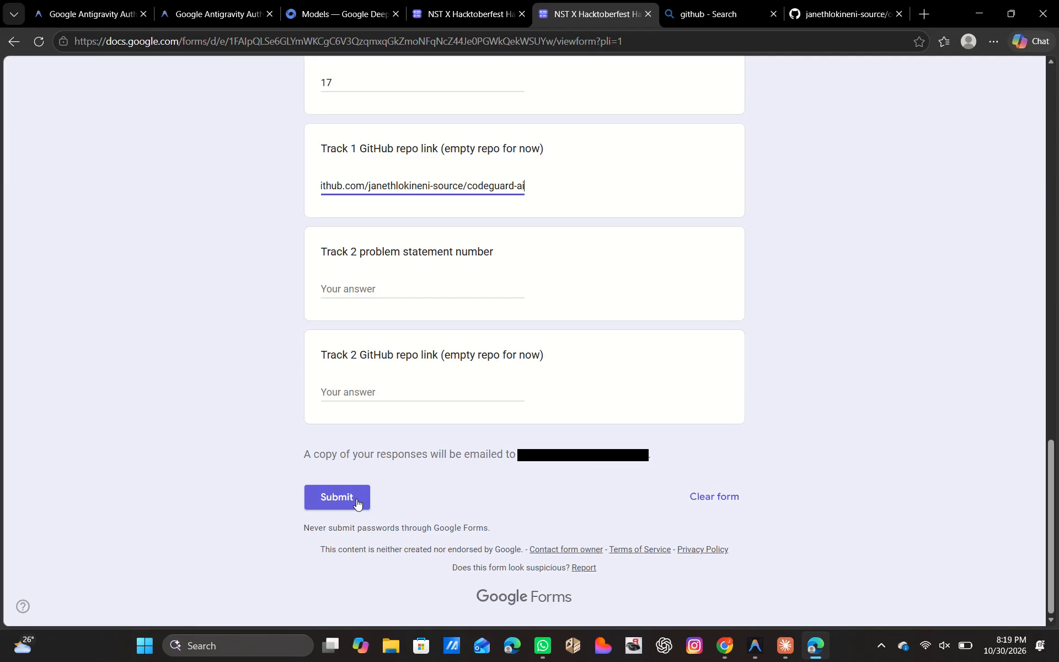
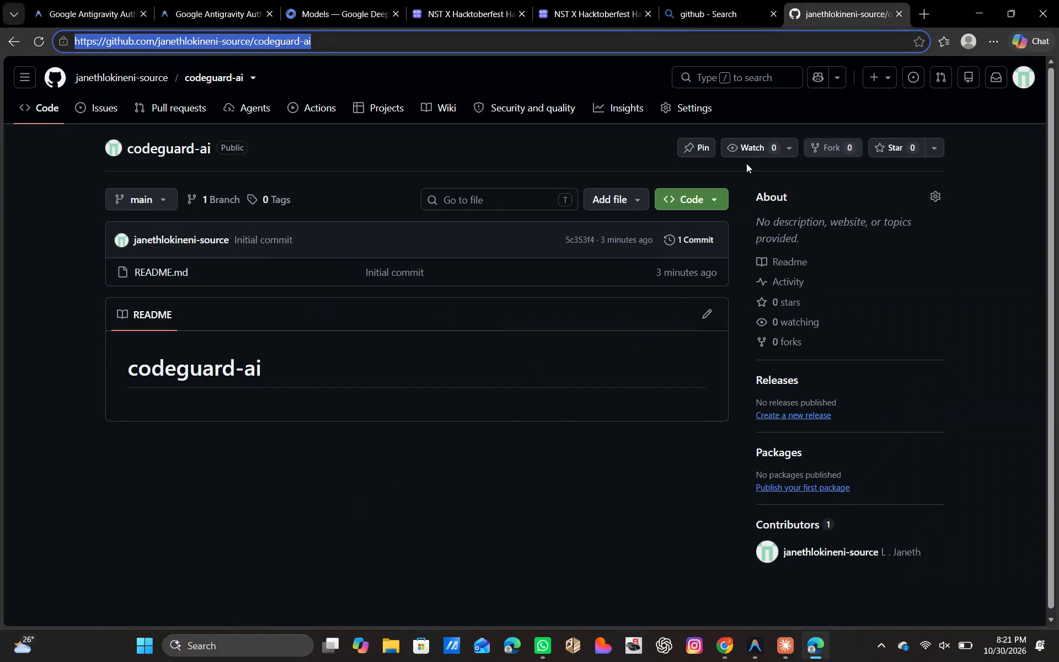
# Replace the Track 1 GitHub repo link answer in the Hack Day form with the codeguard-ai repository's HTTPS clone URL ending in .git.
pyautogui.click(713, 194)
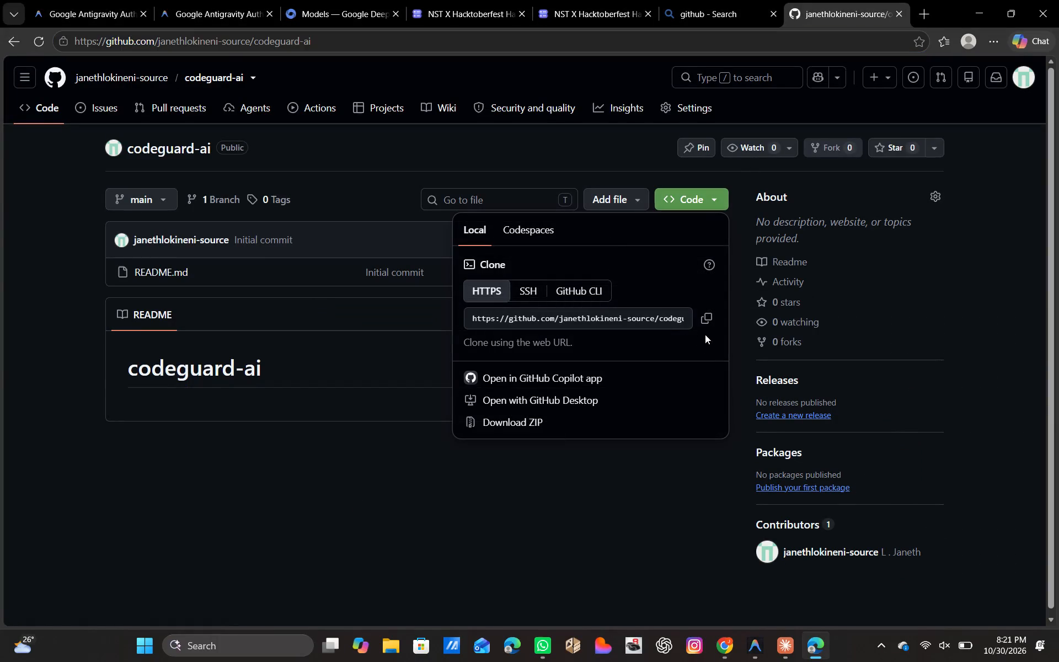
pyautogui.click(707, 322)
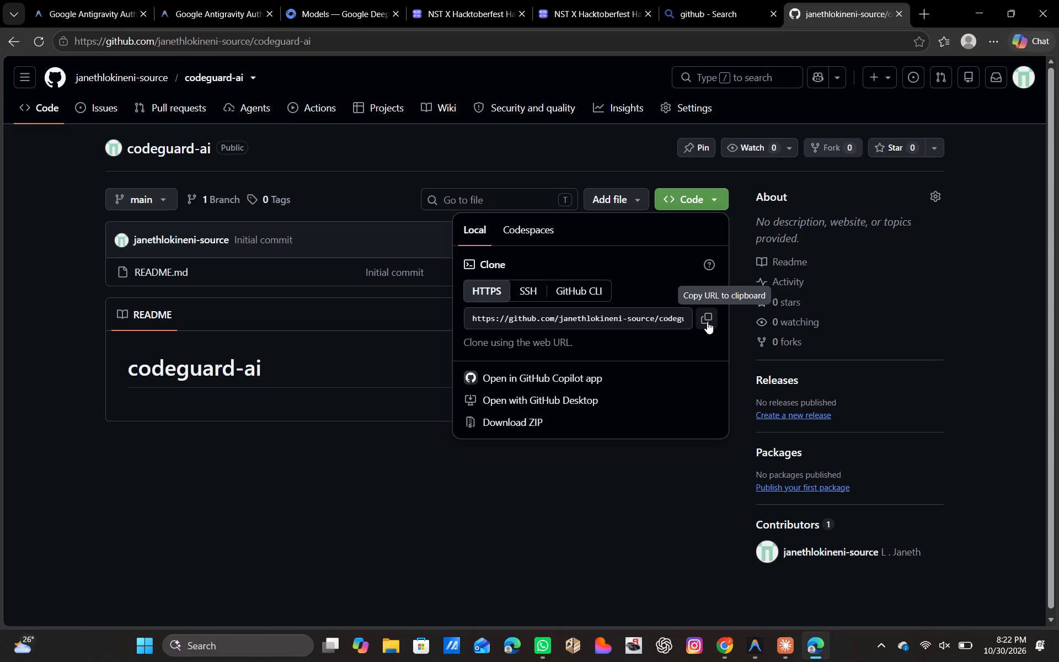
pyautogui.hotkey('alt', 'Tab')
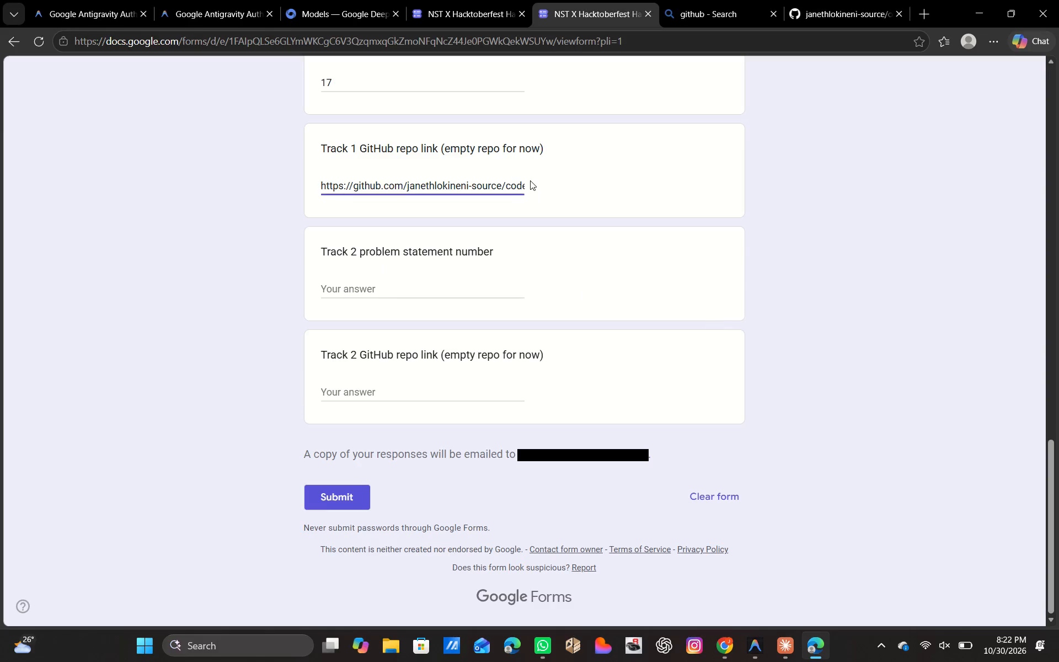
pyautogui.moveTo(530, 180); pyautogui.dragTo(340, 183)
pyautogui.doubleClick(340, 183)
pyautogui.tripleClick(340, 183)
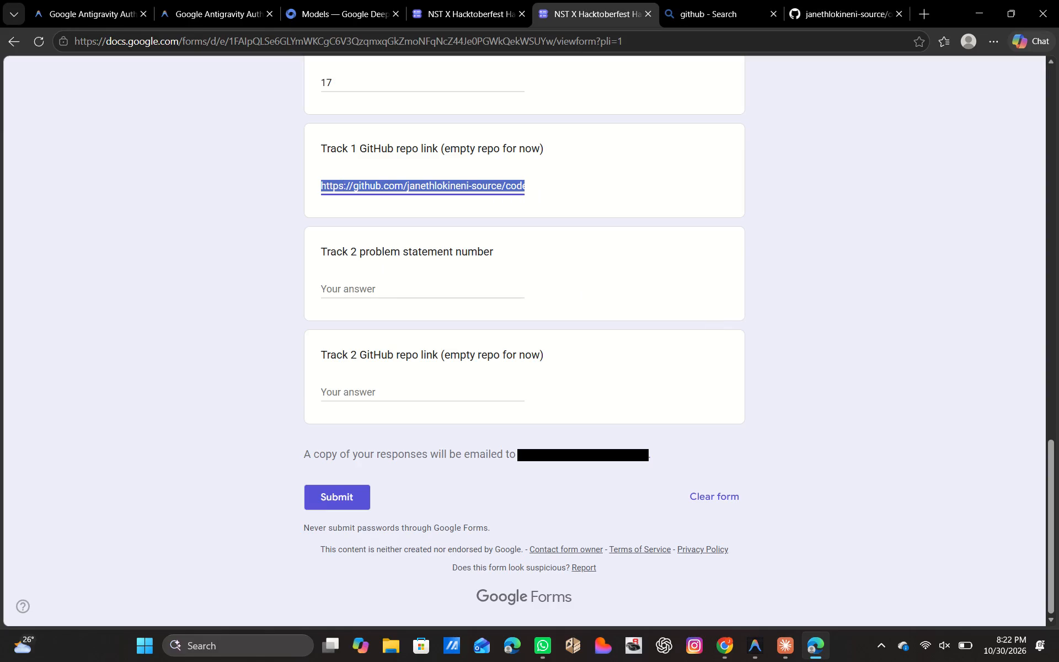
pyautogui.keyDown('ctrl'); pyautogui.click(340, 183); pyautogui.keyUp('ctrl')
pyautogui.hotkey('ctrl', 'v')
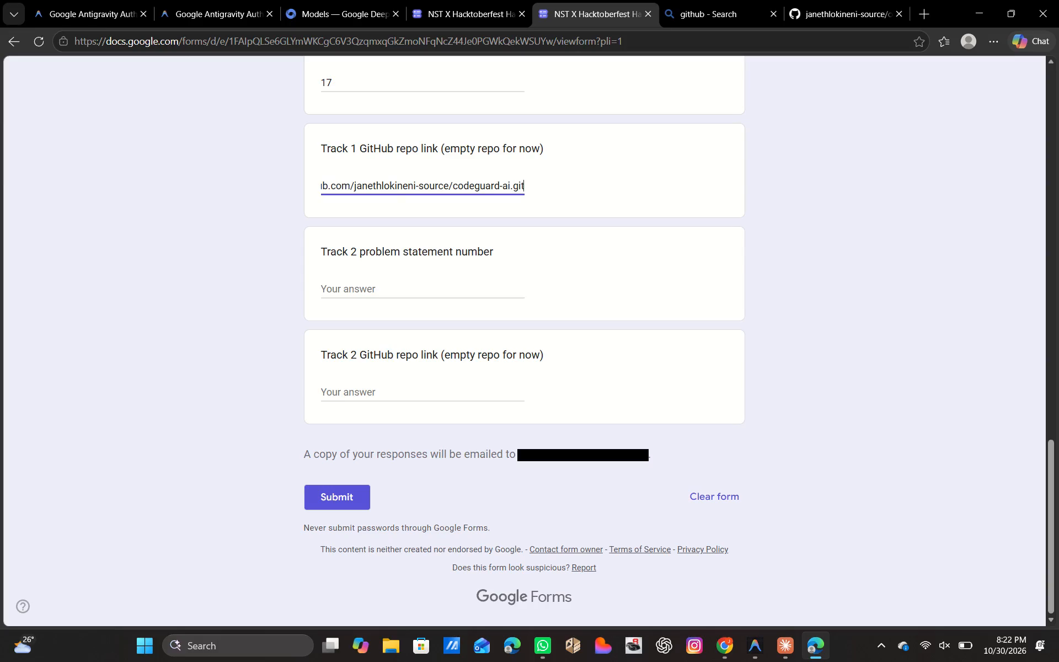
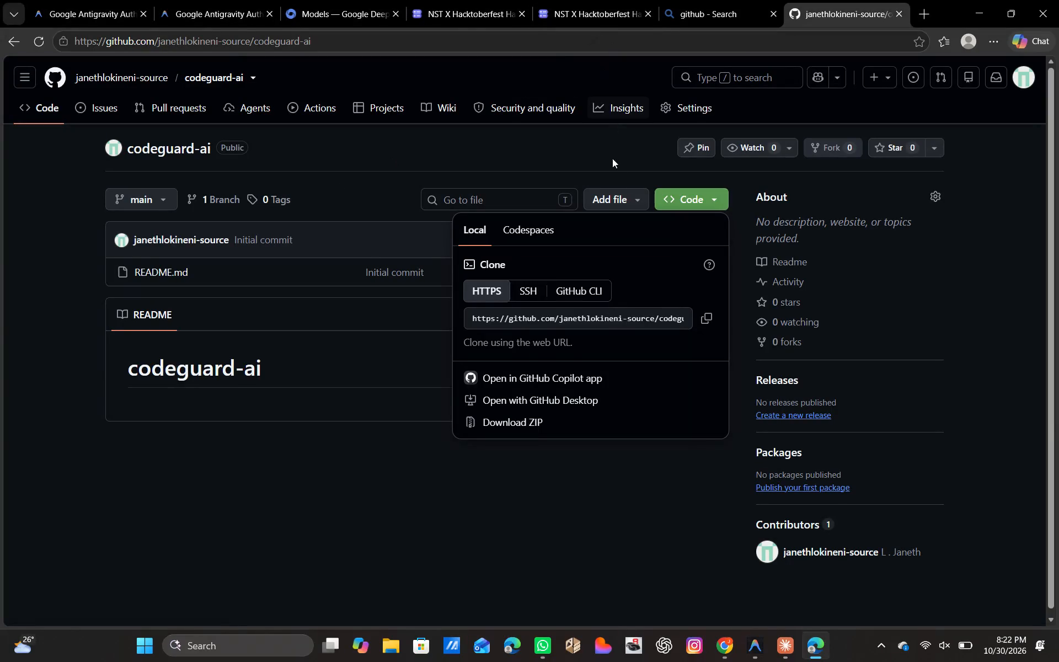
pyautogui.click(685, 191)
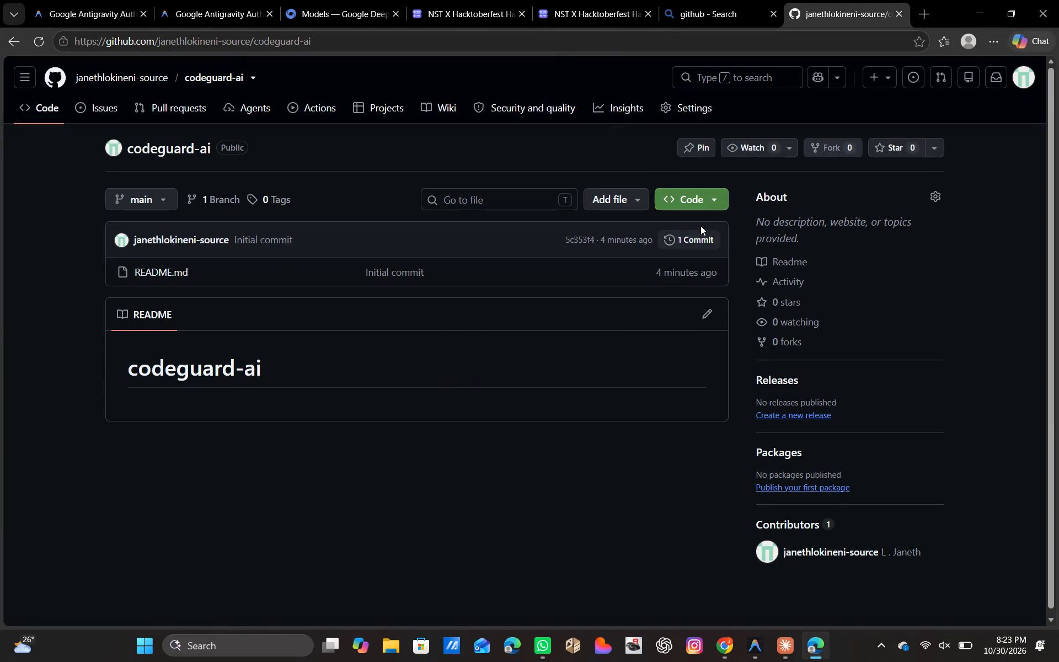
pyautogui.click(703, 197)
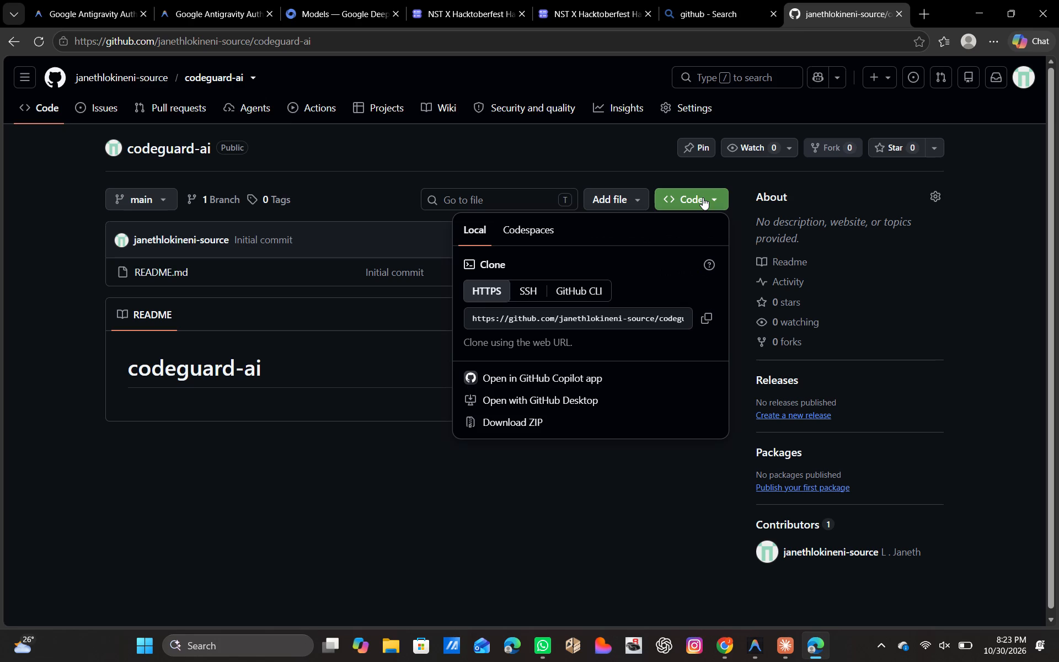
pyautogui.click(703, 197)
# Return to the NST X Hacktoberfest Hack Day form, review the filled-in team and Track 1 answers, and submit the response.
pyautogui.hotkey('alt', 'Tab')
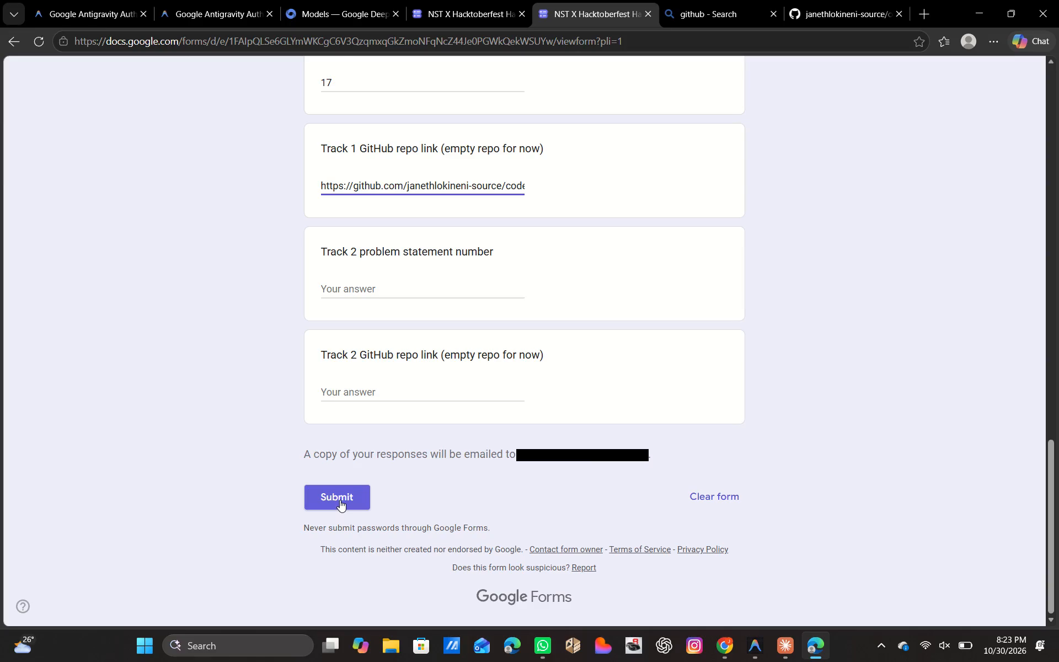
pyautogui.scroll(1, 340, 500)
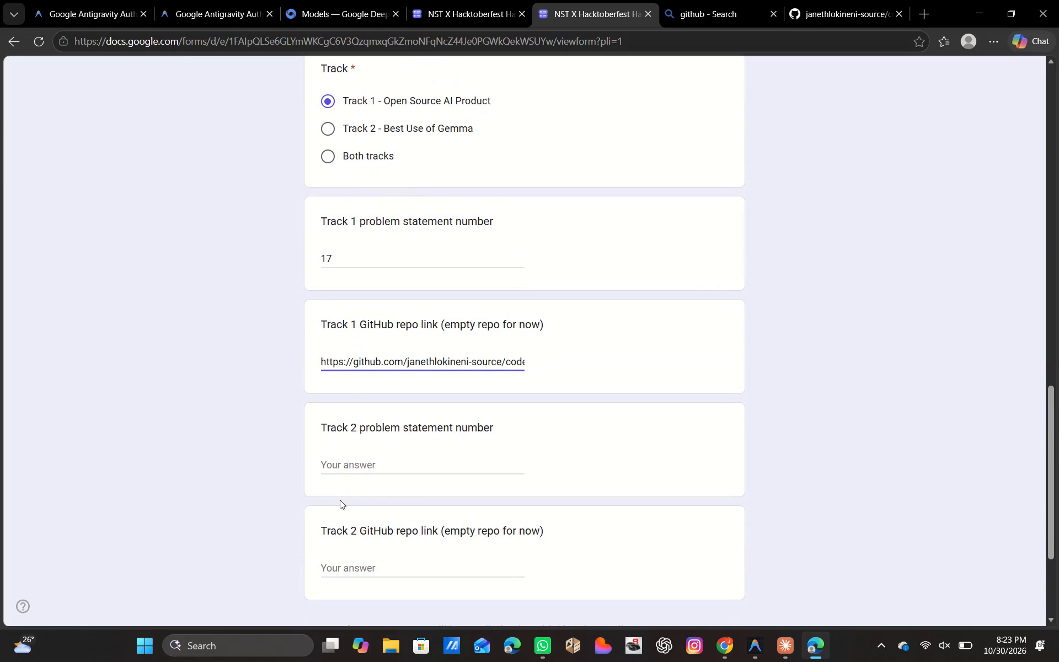
pyautogui.scroll(5, 388, 327)
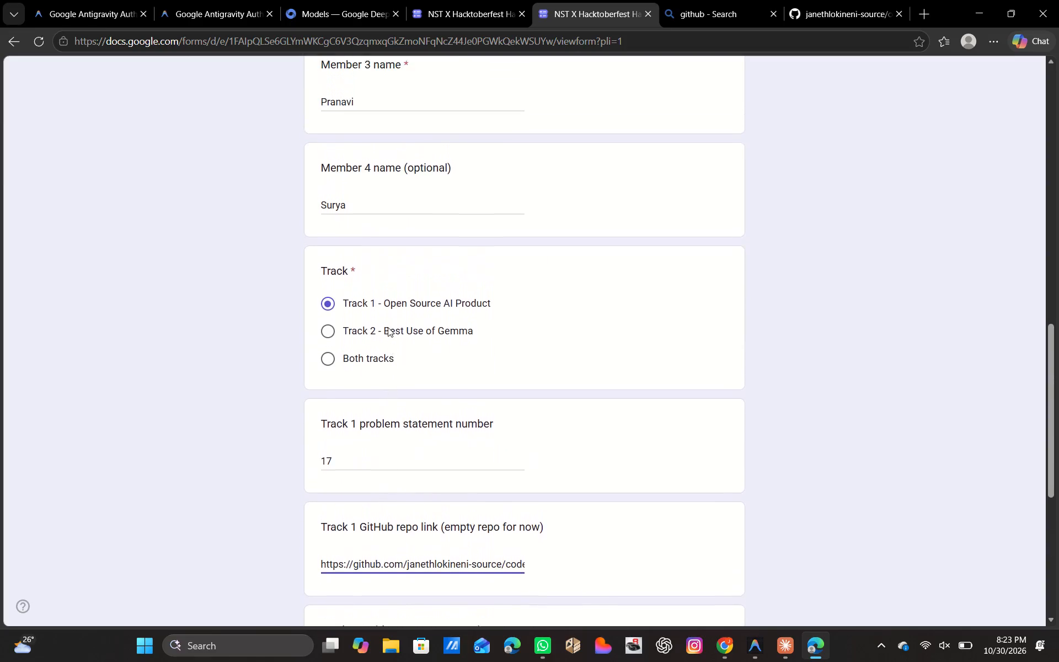
pyautogui.scroll(2, 388, 327)
pyautogui.scroll(-2, 388, 327)
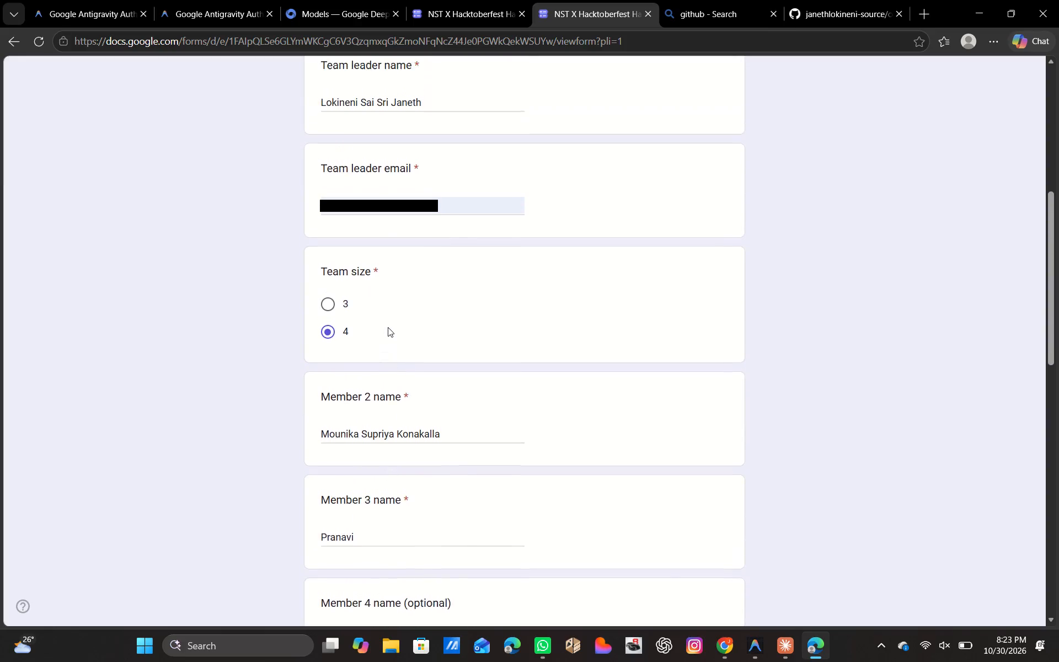
pyautogui.scroll(-2, 388, 327)
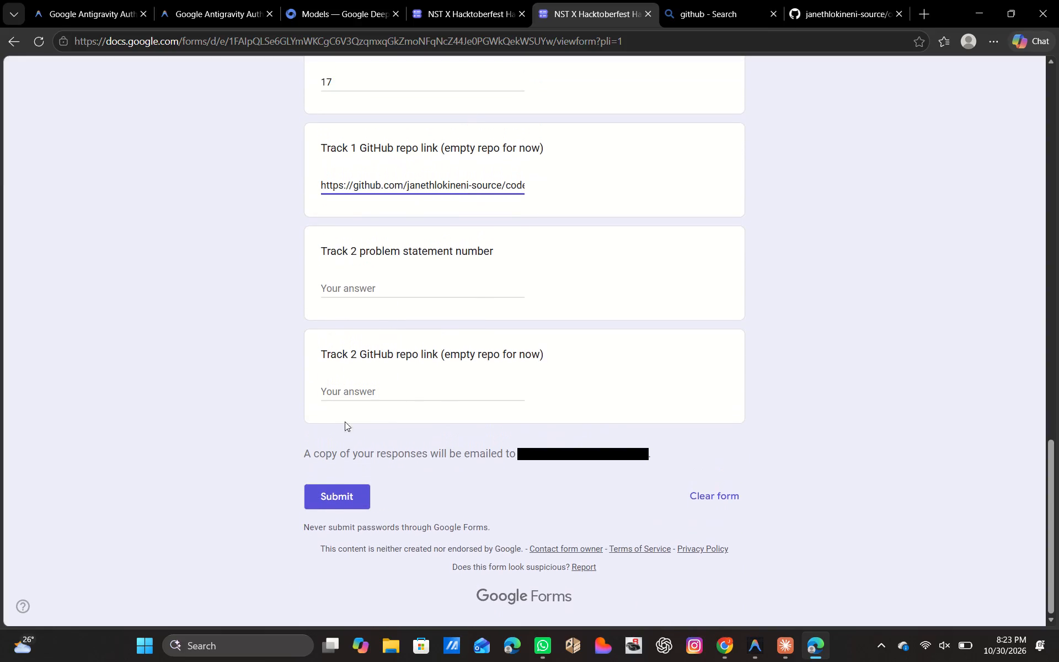
pyautogui.click(330, 498)
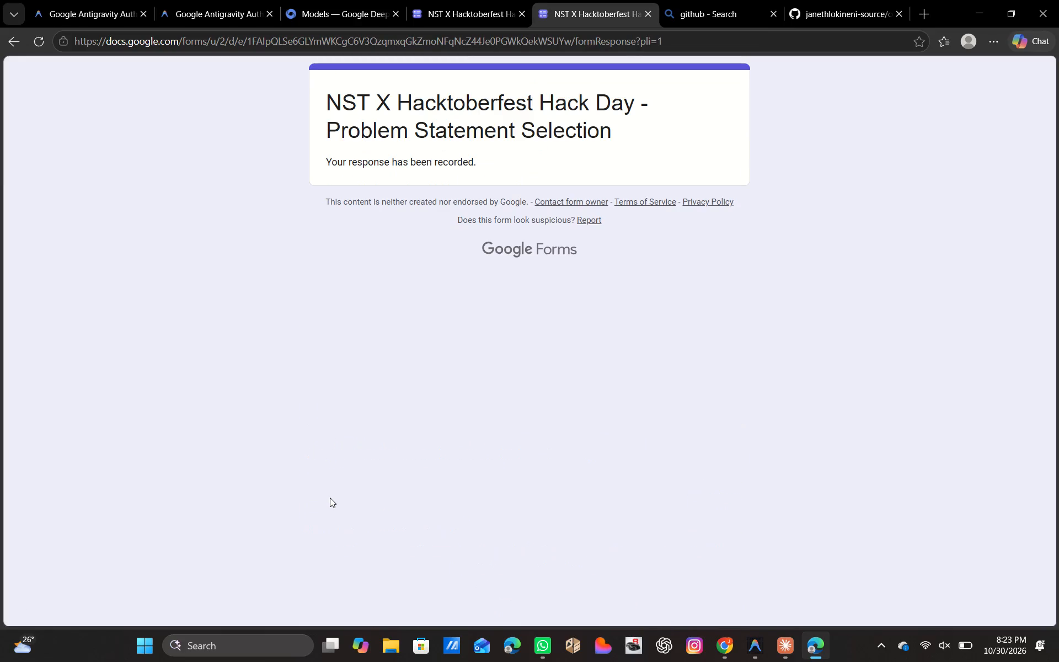